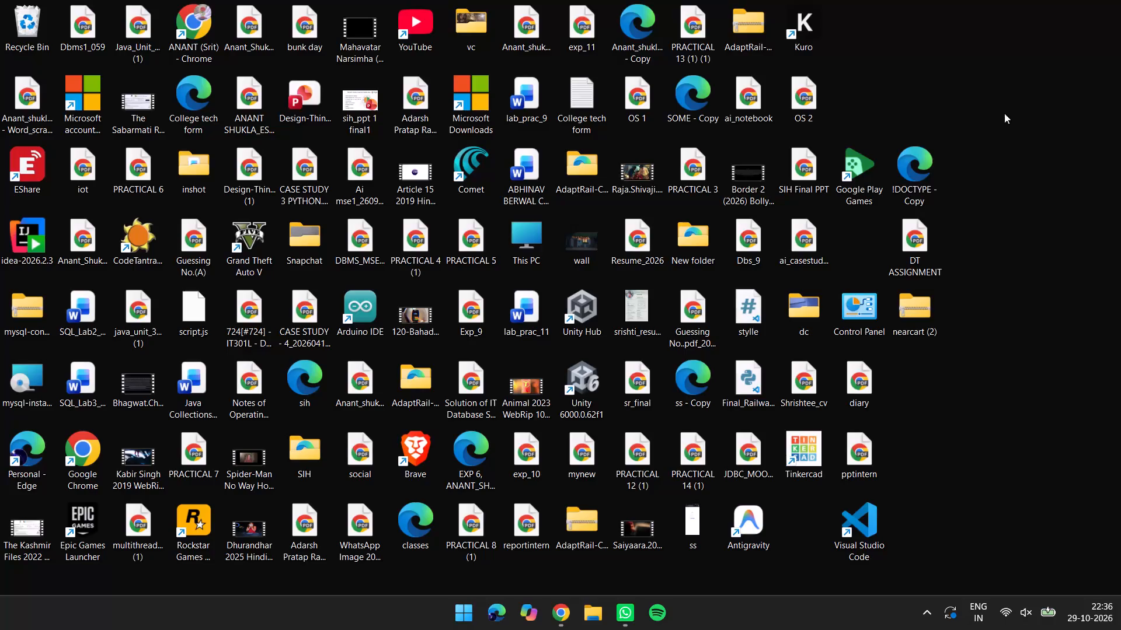
Open the most recent CV document in Word.
left_click(478, 625)
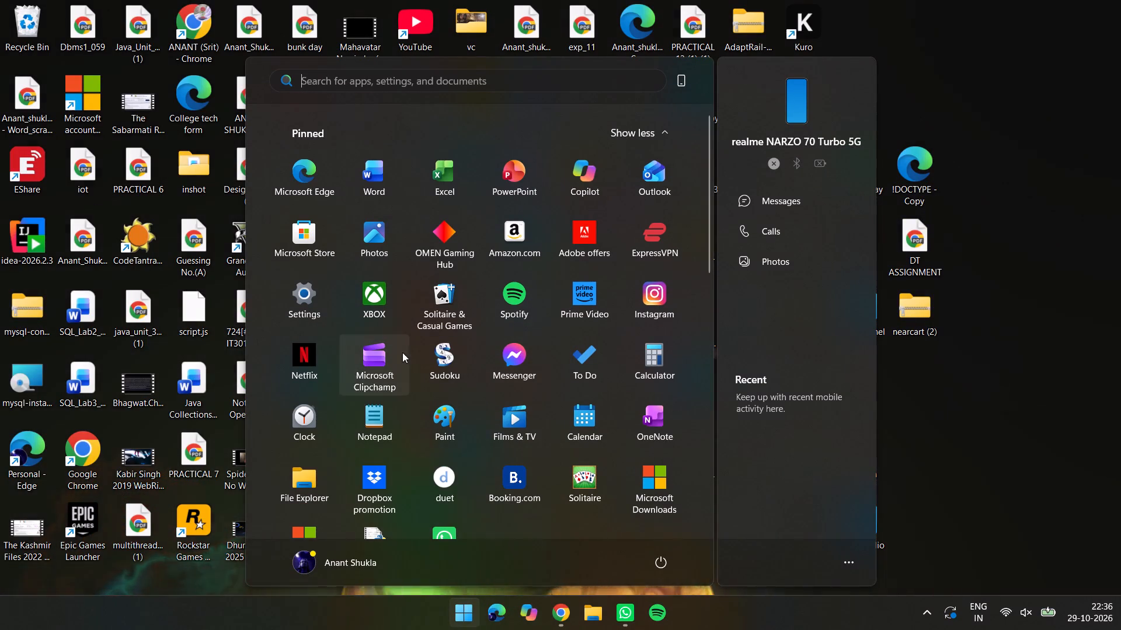
left_click(385, 185)
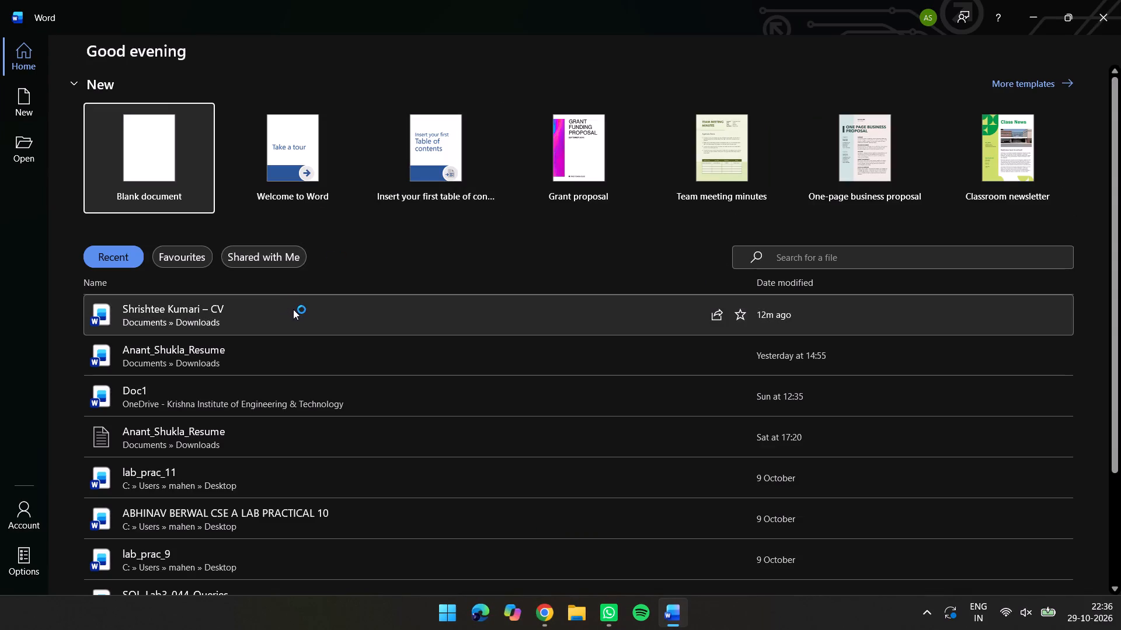
left_click(293, 309)
scroll(436, 274, "down", 1)
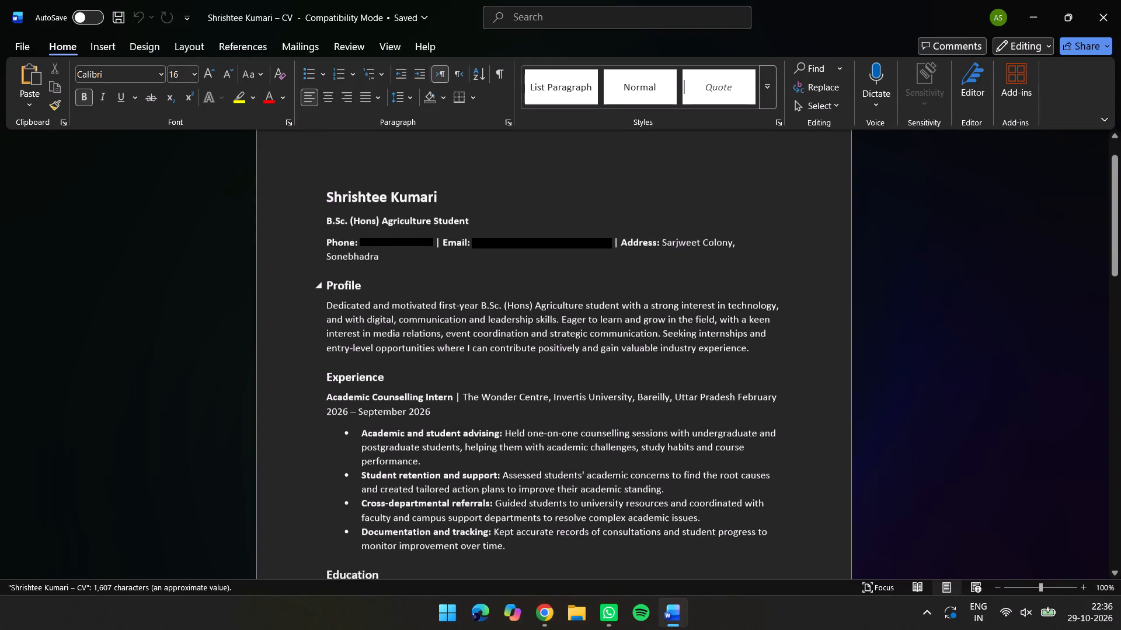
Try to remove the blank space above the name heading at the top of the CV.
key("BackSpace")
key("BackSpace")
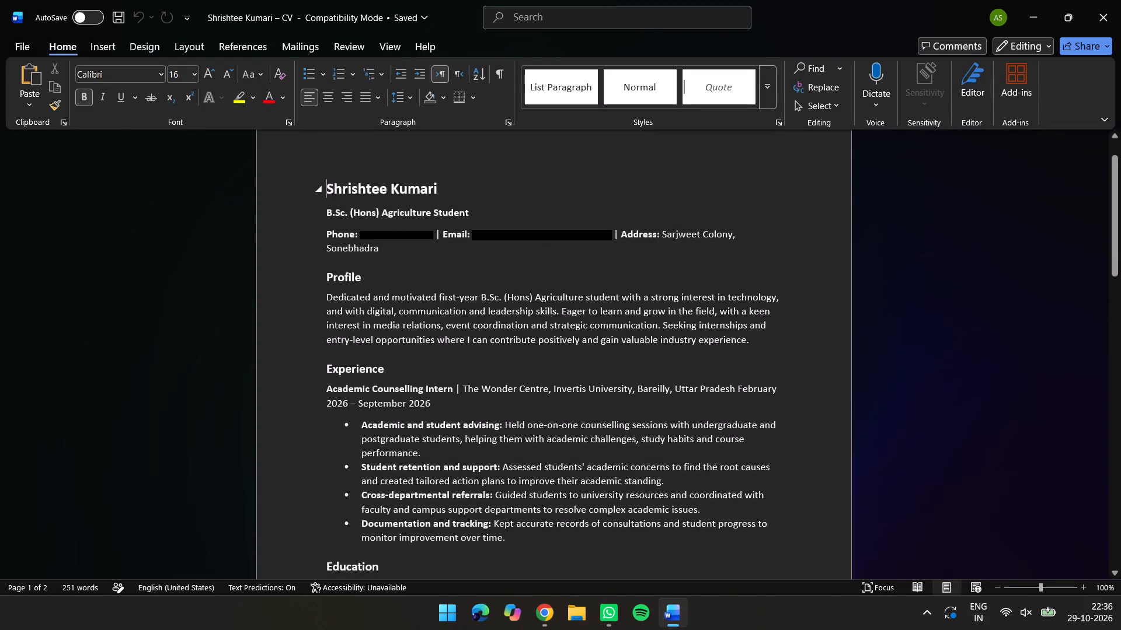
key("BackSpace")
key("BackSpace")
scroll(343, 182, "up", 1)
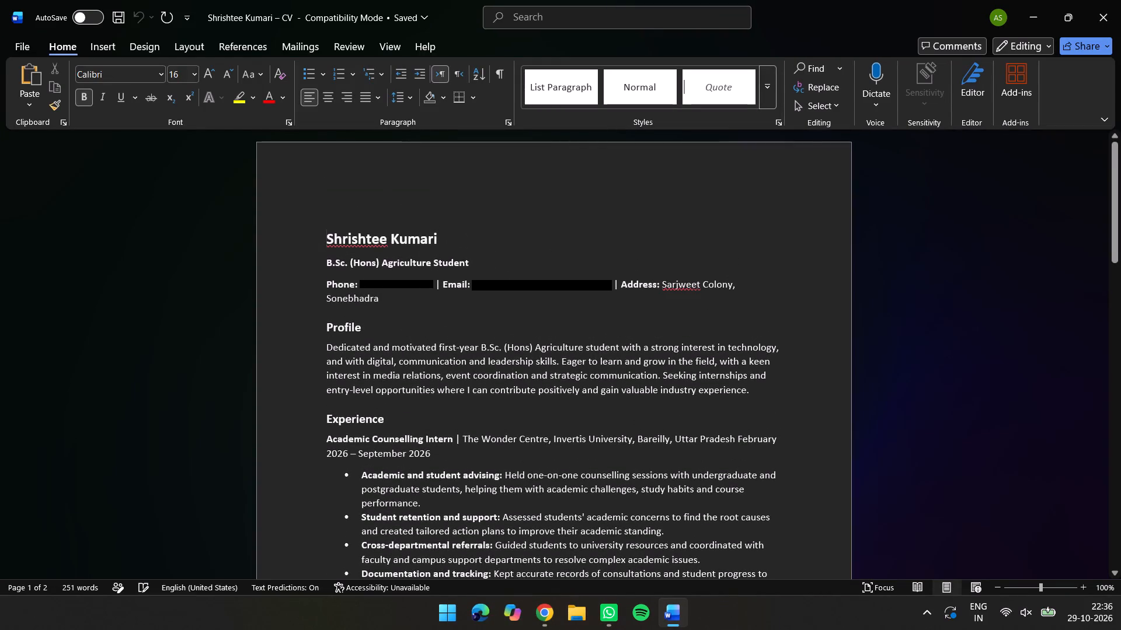
Enter the CV owner's name in the page header and return to the body text.
double_click(436, 195)
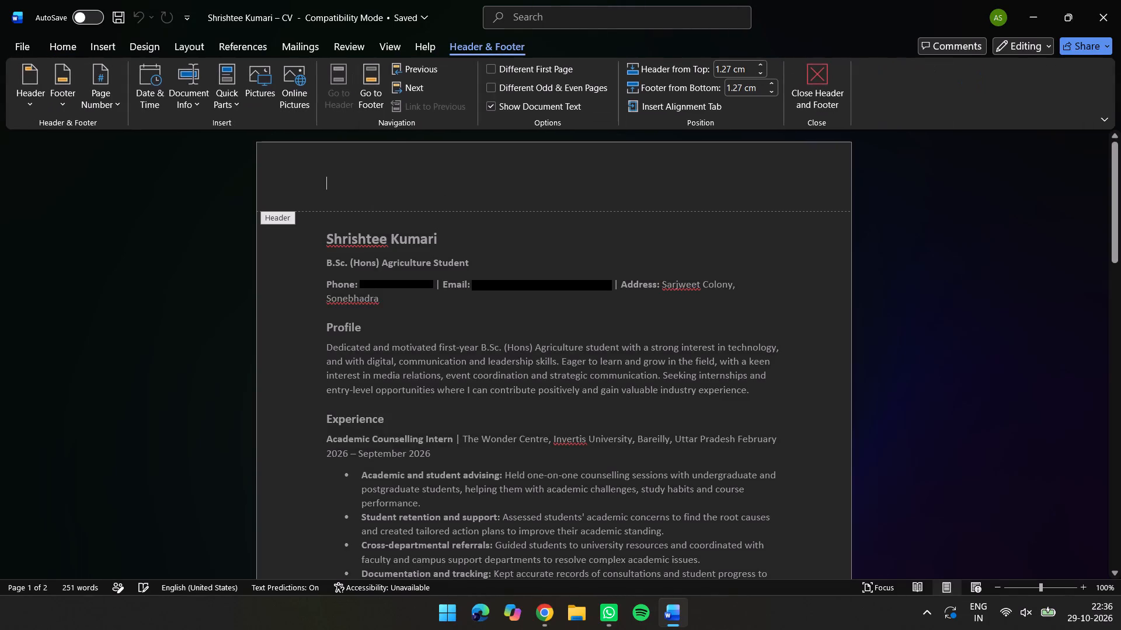
left_click_drag(451, 232, 432, 233)
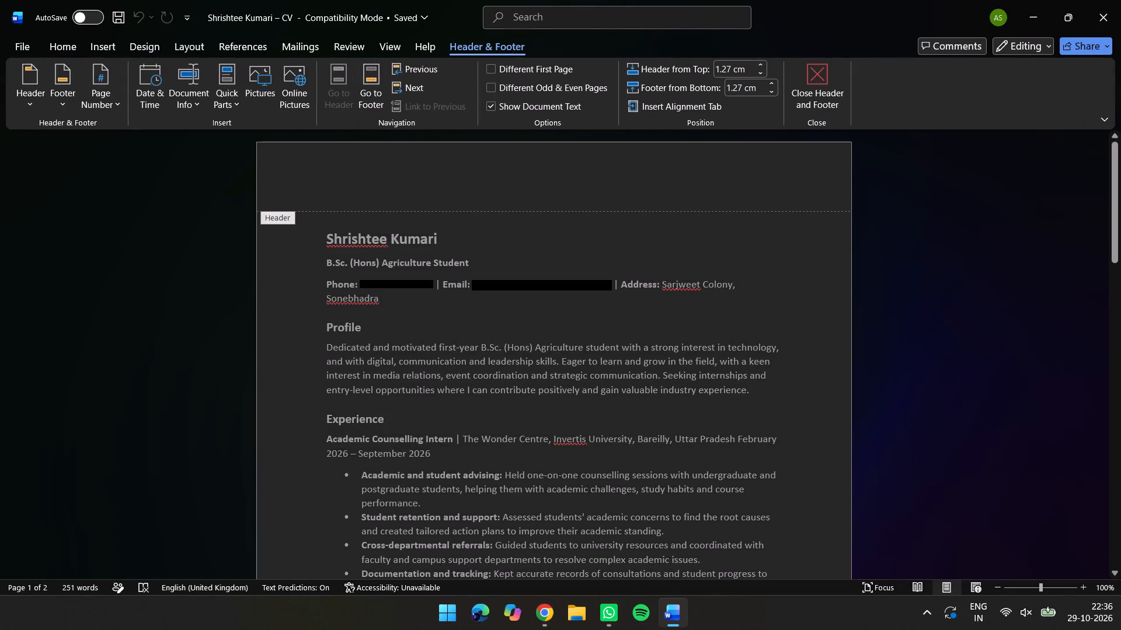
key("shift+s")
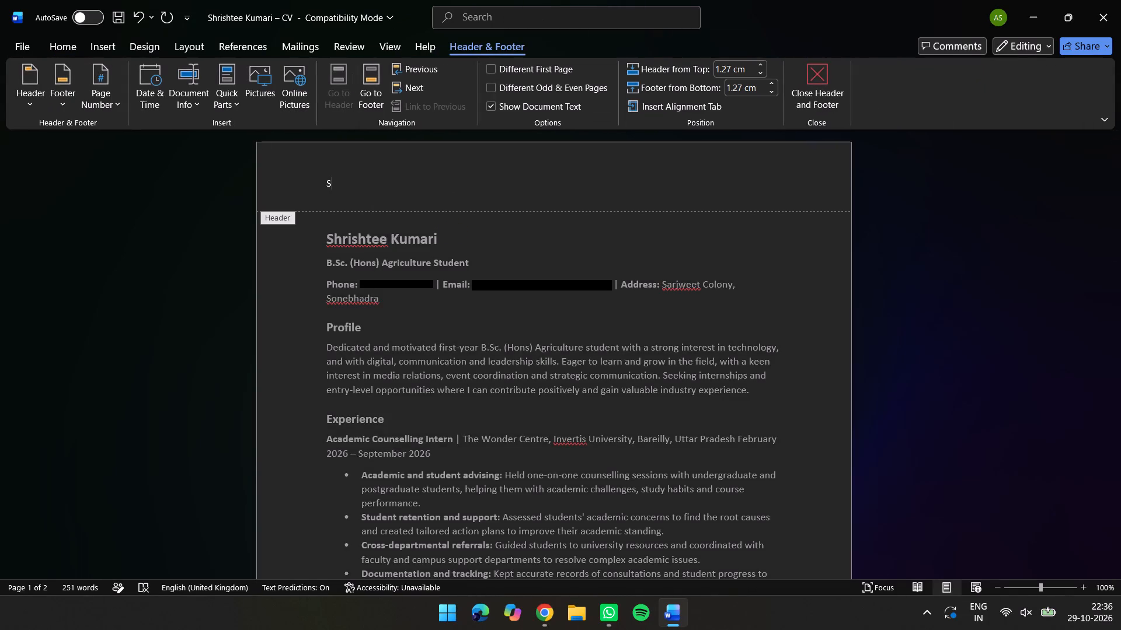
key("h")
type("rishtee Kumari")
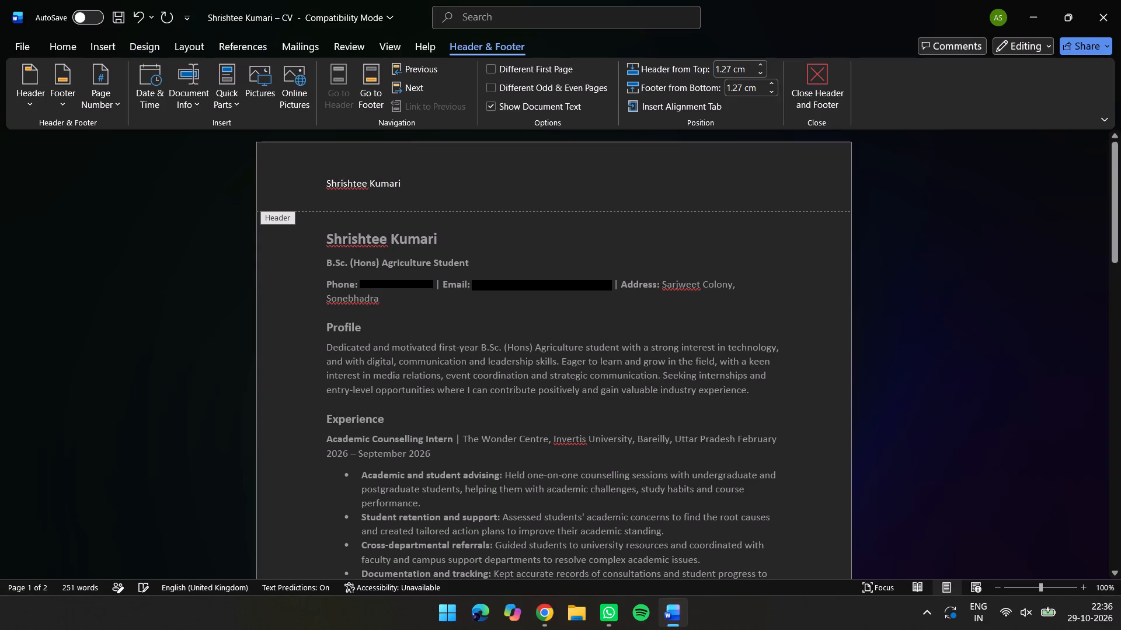
left_click(117, 285)
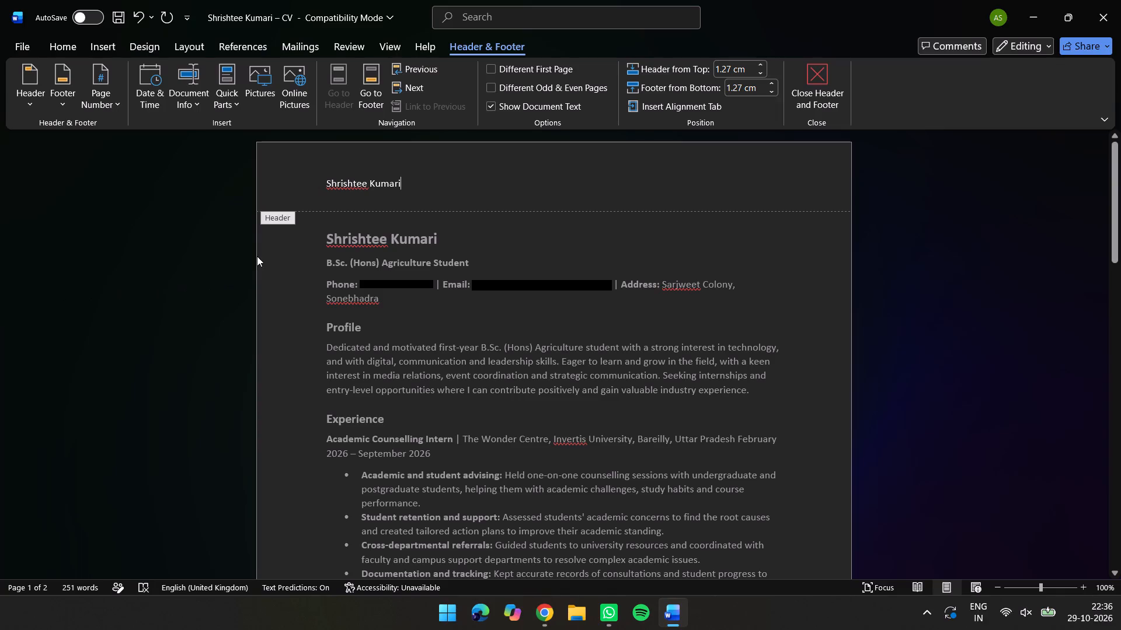
left_click(257, 256)
double_click(311, 264)
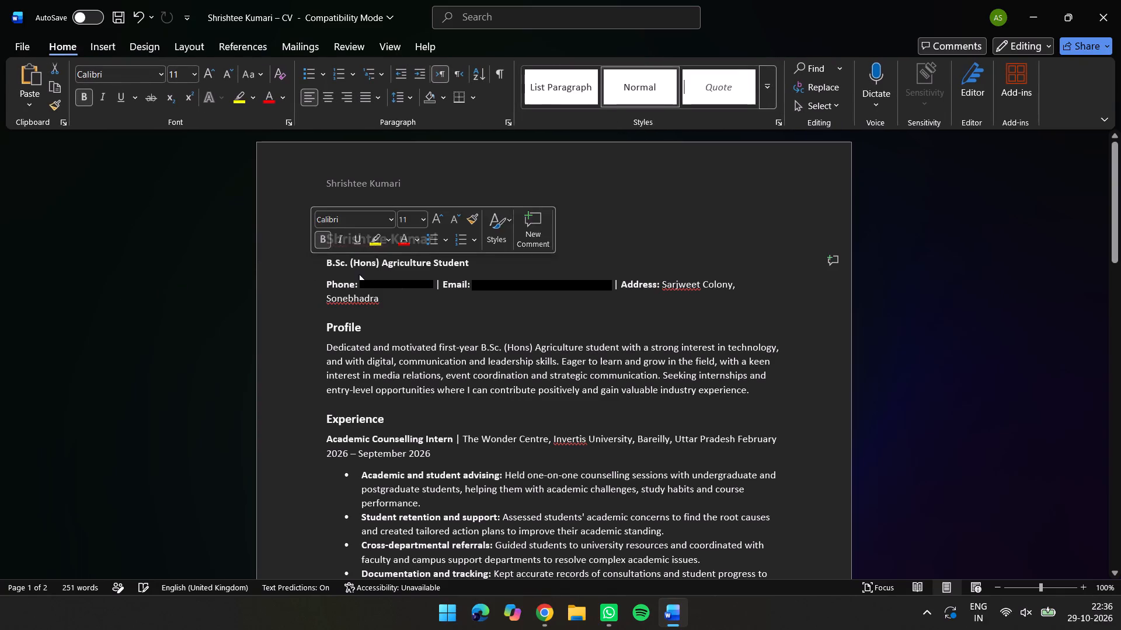
Delete the duplicate name heading above the degree line in the CV body.
left_click(359, 274)
left_click_drag(446, 235, 338, 234)
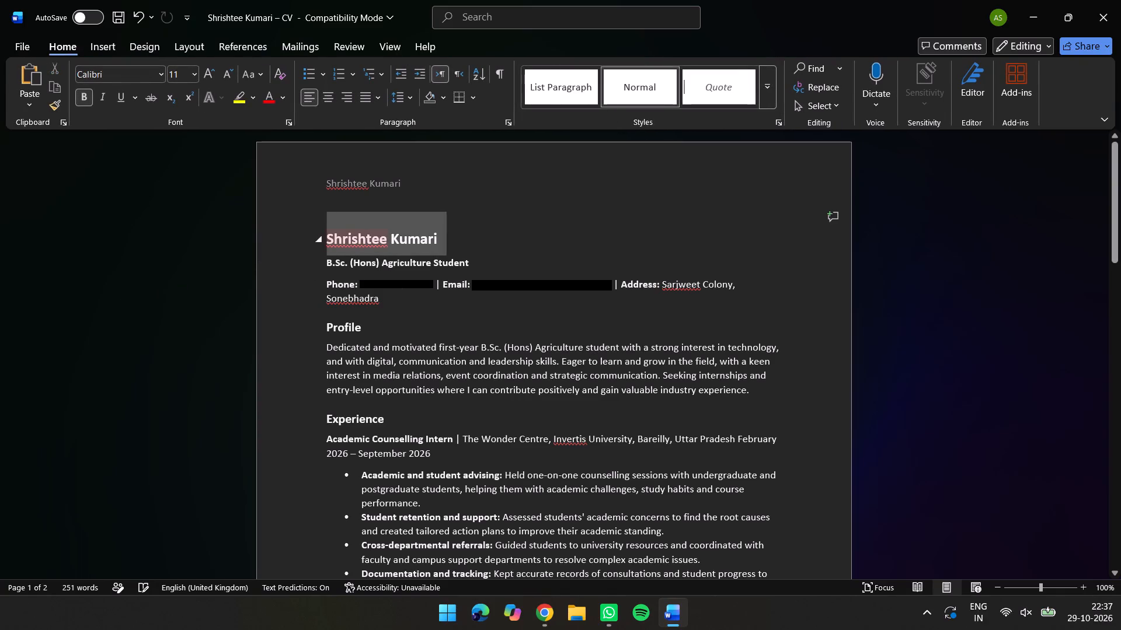
left_click_drag(338, 234, 330, 234)
key("BackSpace")
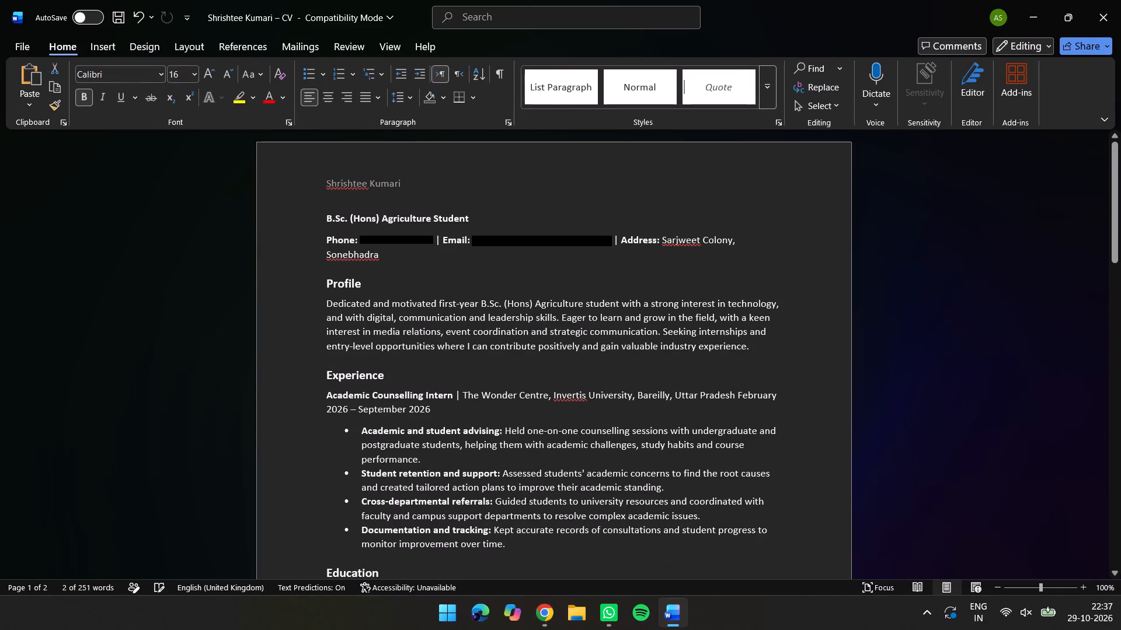
Make the name in the page header bold and set its font size to 18.
left_click(411, 188)
left_click_drag(411, 188, 404, 184)
left_click(404, 184)
left_click_drag(404, 184, 392, 181)
double_click(392, 181)
left_click(392, 181)
left_click_drag(392, 181, 321, 182)
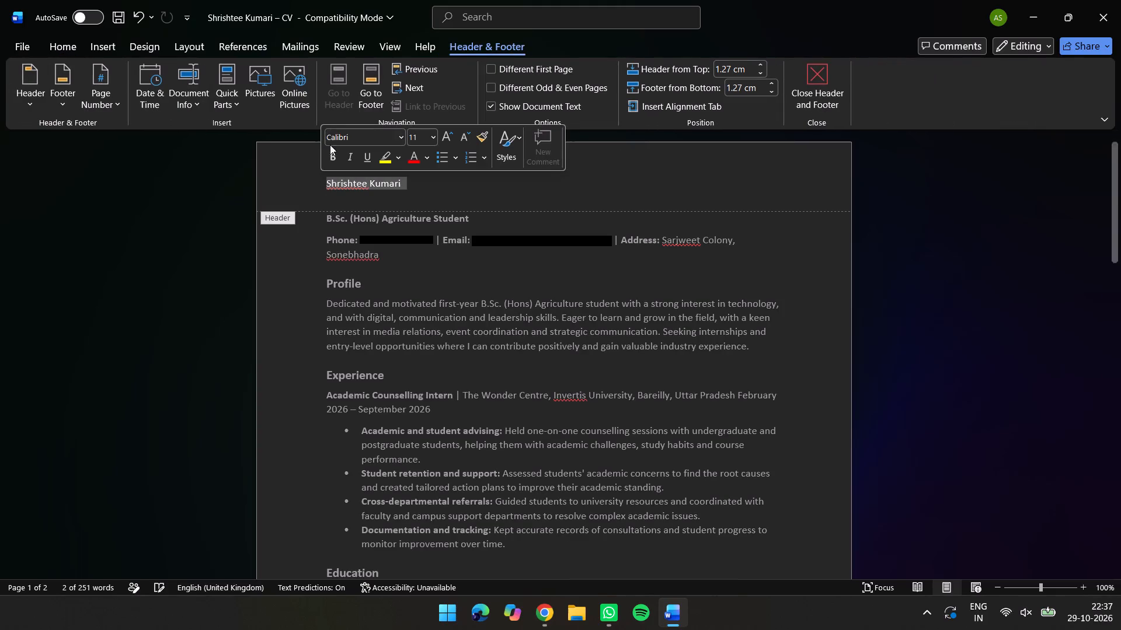
left_click(332, 155)
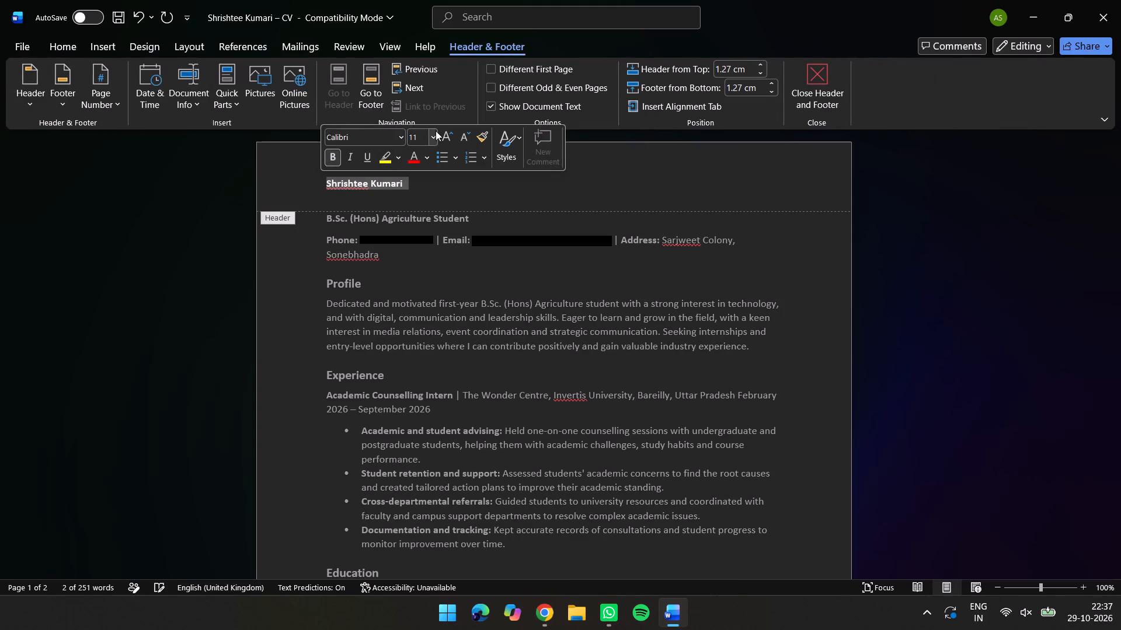
left_click(431, 140)
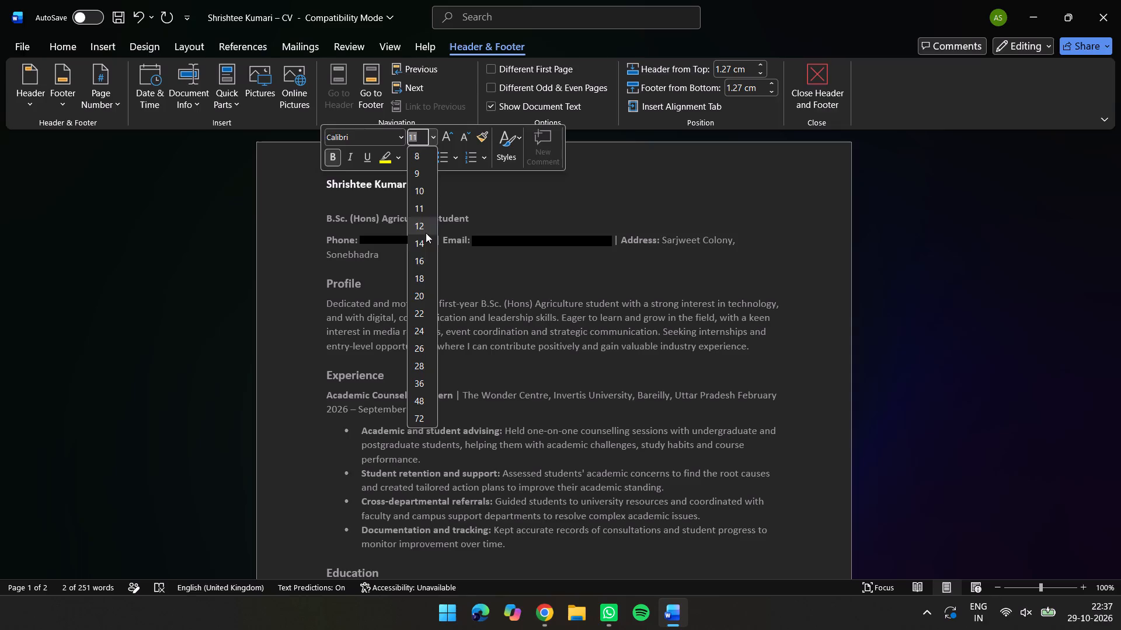
left_click(427, 278)
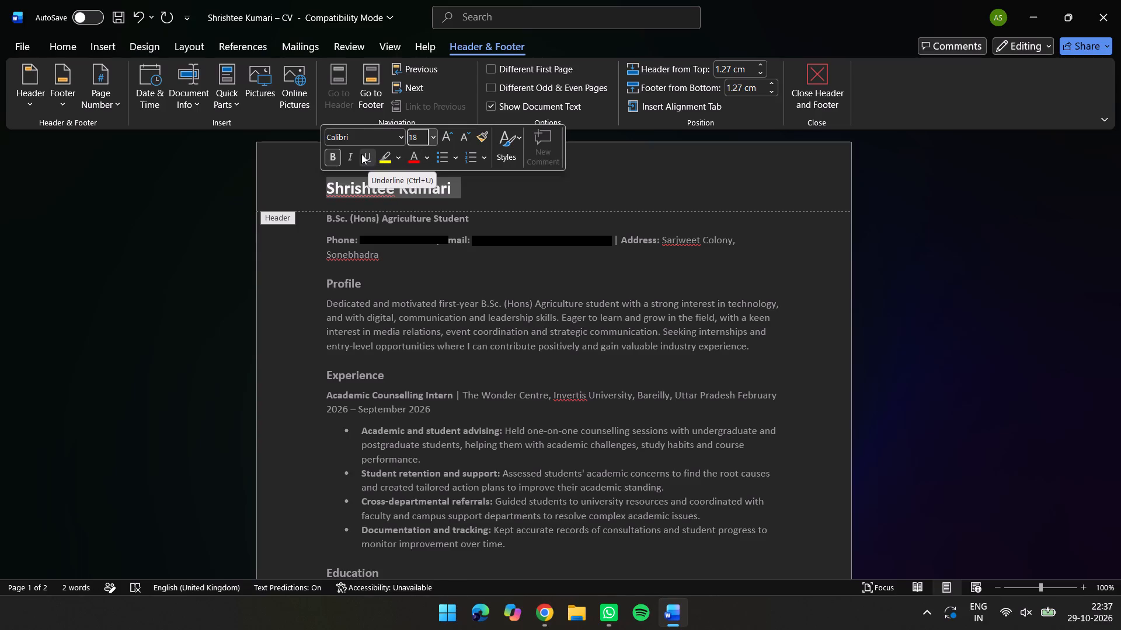
Change the font of the header name to Arial Rounded MT Bold.
left_click(398, 135)
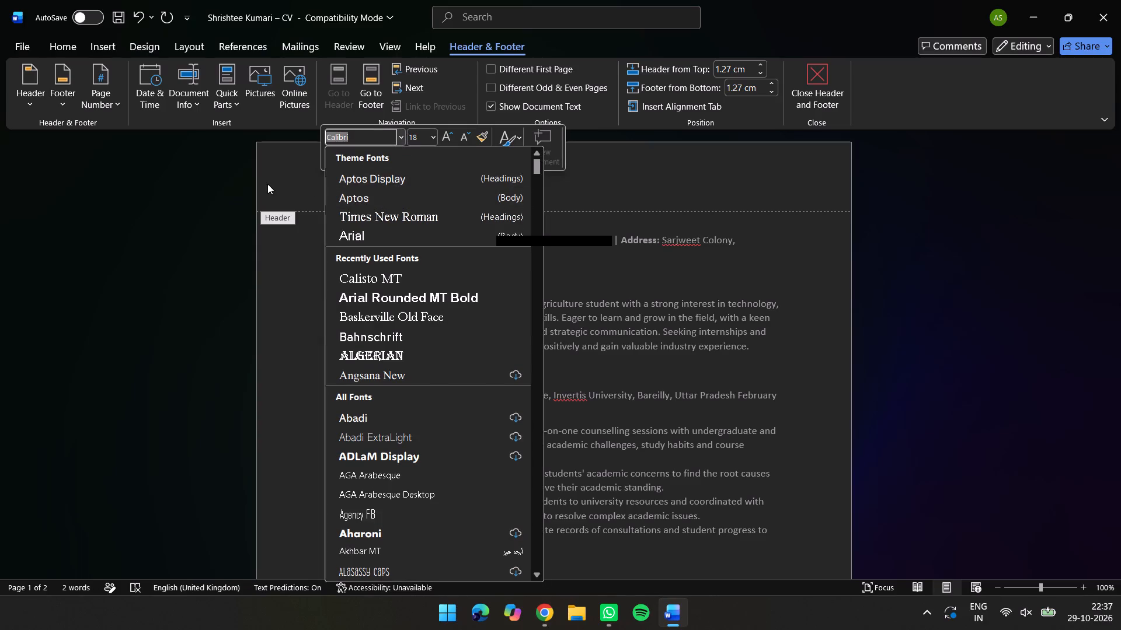
left_click(267, 184)
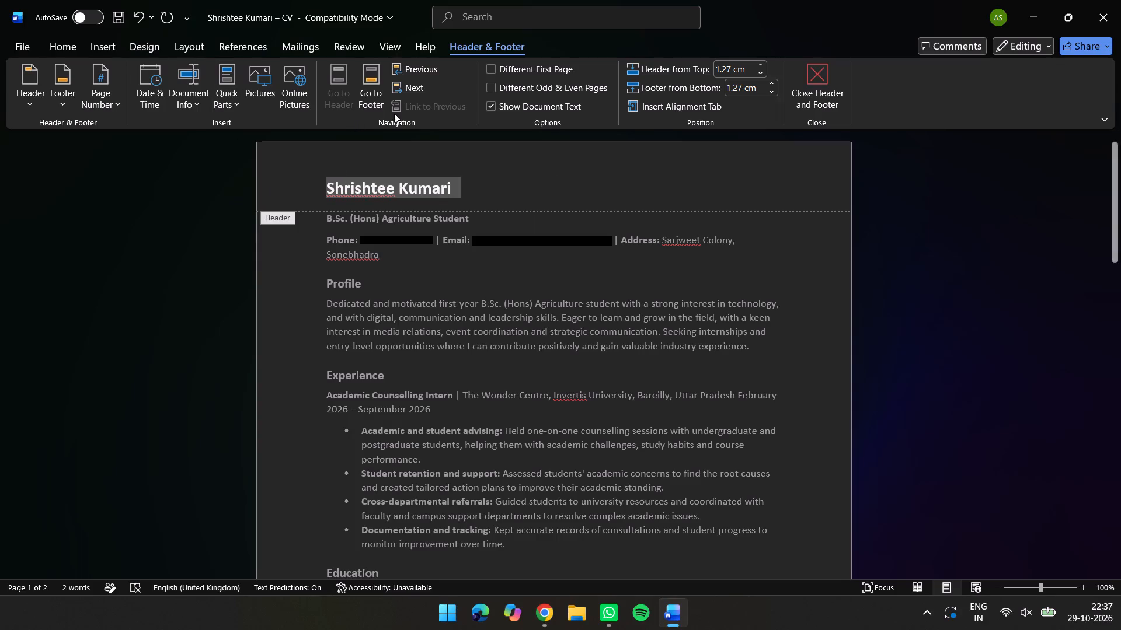
left_click(148, 45)
left_click(75, 50)
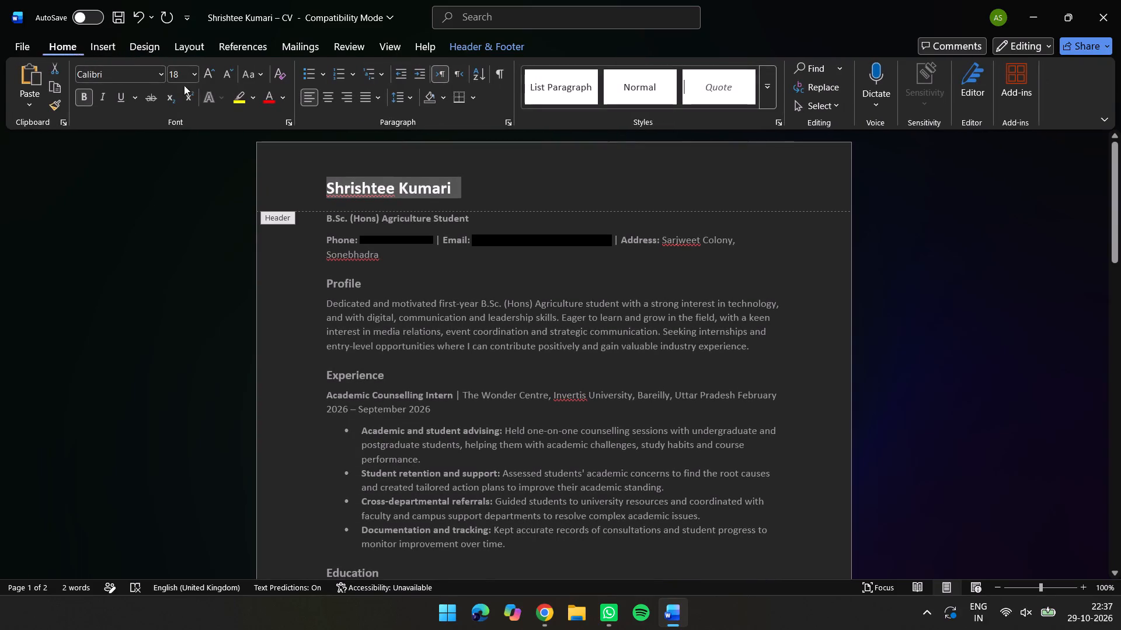
left_click(143, 81)
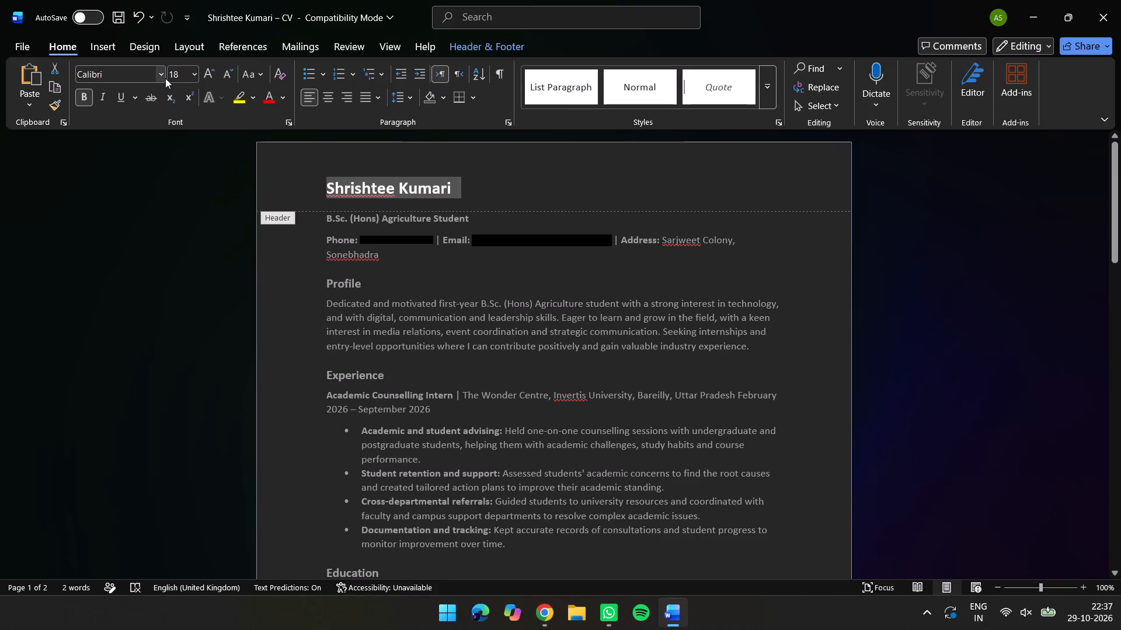
left_click(165, 78)
left_click(162, 76)
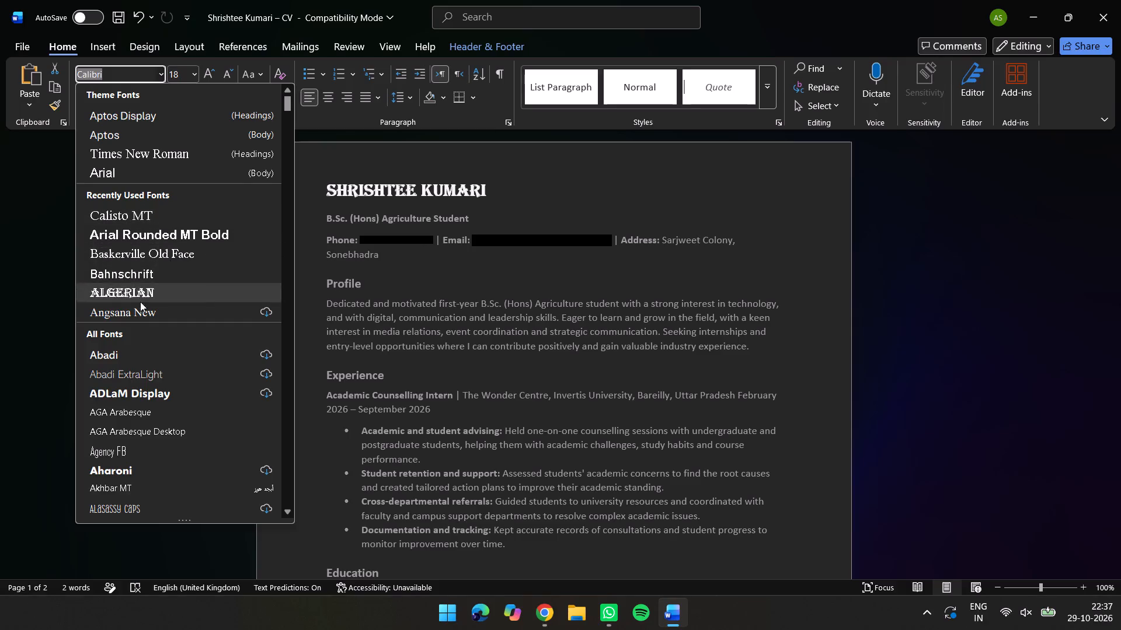
scroll(155, 353, "down", 1)
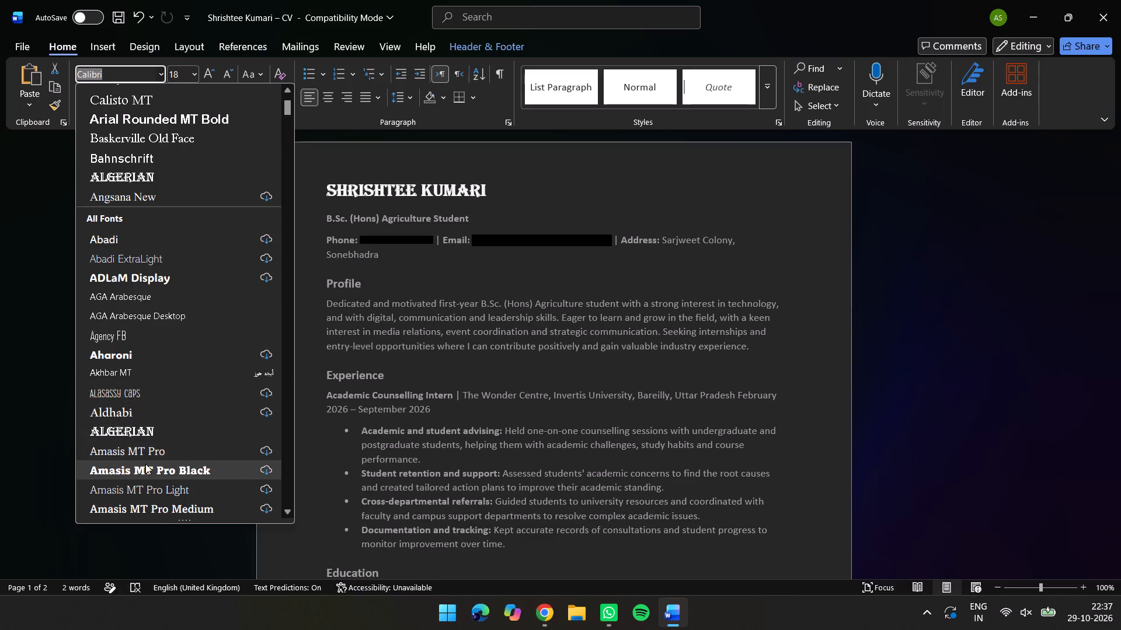
scroll(145, 466, "down", 2)
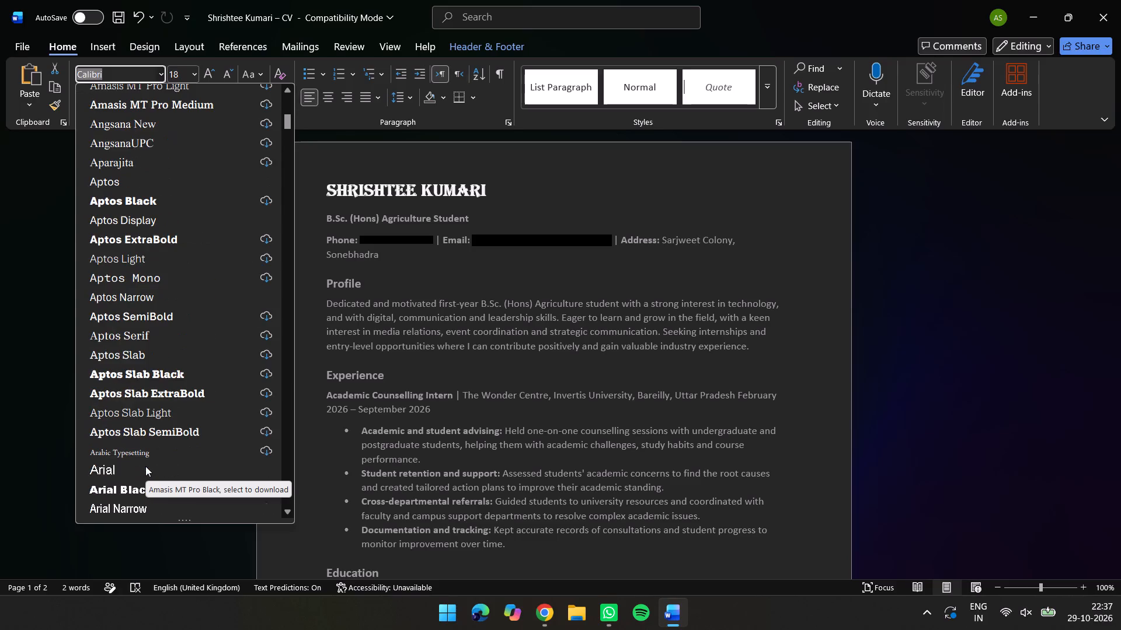
scroll(145, 466, "down", 1)
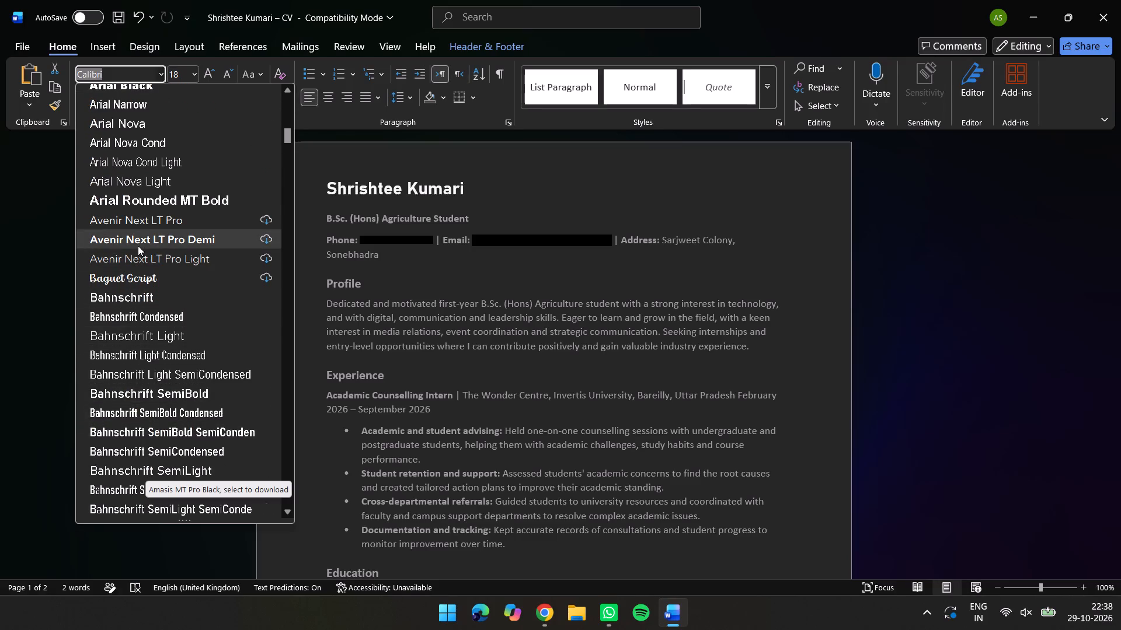
left_click(154, 205)
left_click(178, 209)
left_click(249, 260)
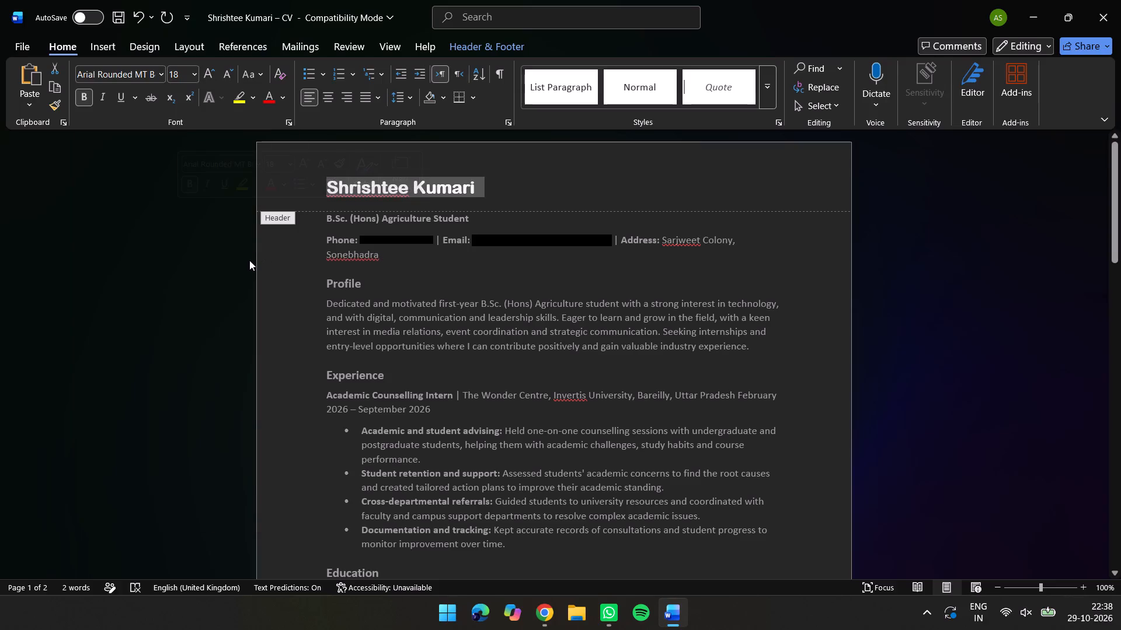
left_click(247, 264)
left_click(310, 260)
left_click(469, 185)
Move the whole Education section from below Experience to directly after the Profile paragraph, followed by an empty line.
scroll(452, 239, "down", 1)
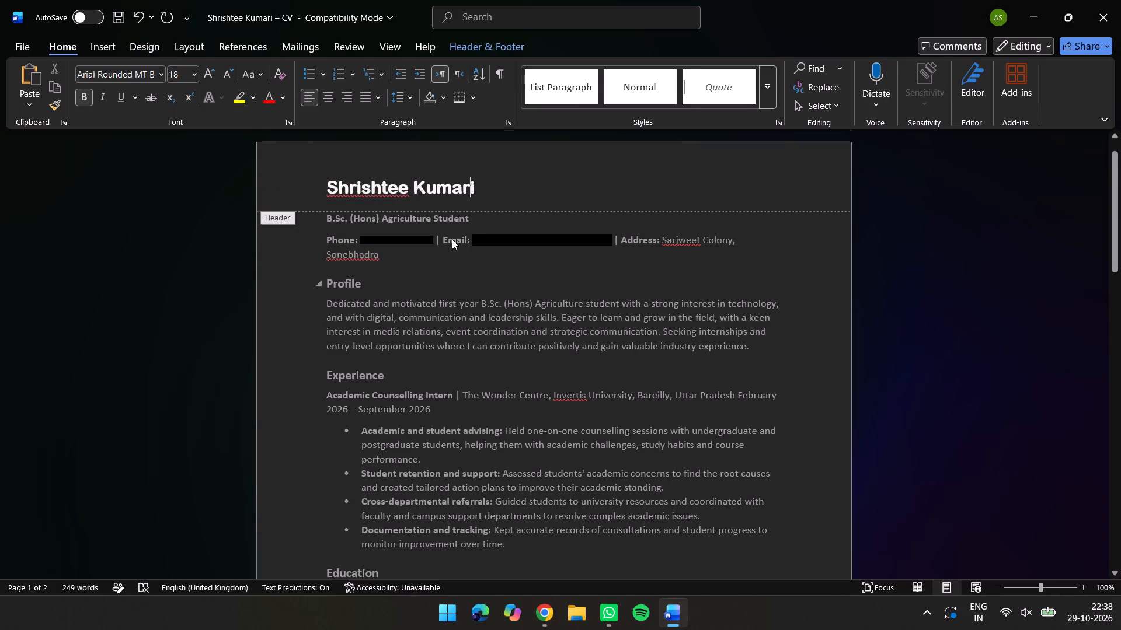
scroll(452, 239, "down", 1)
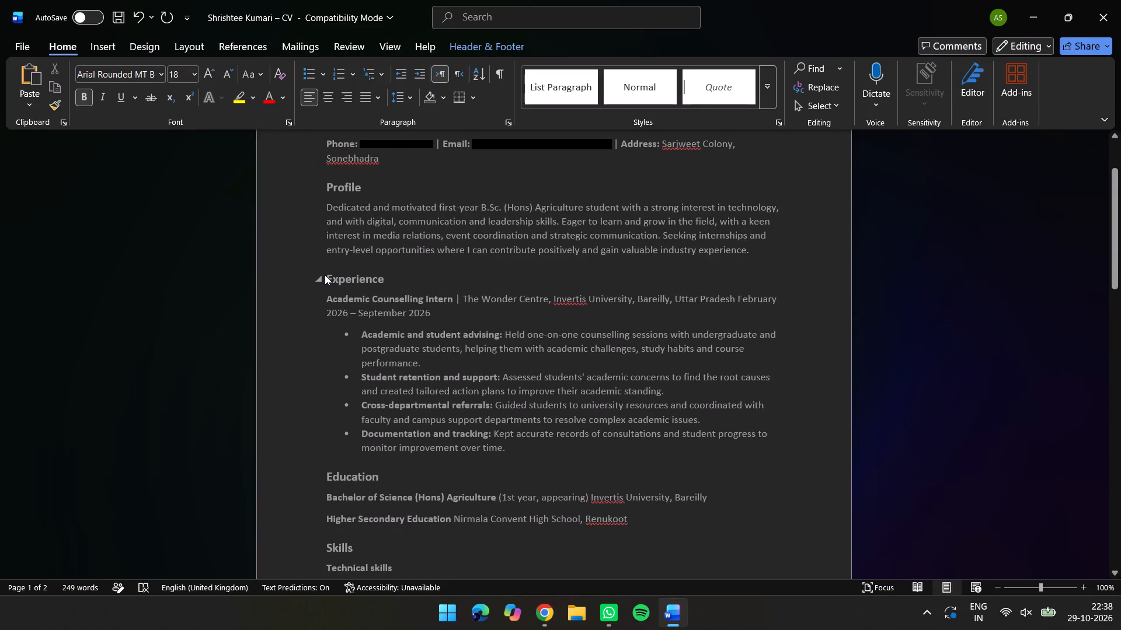
scroll(374, 483, "down", 1)
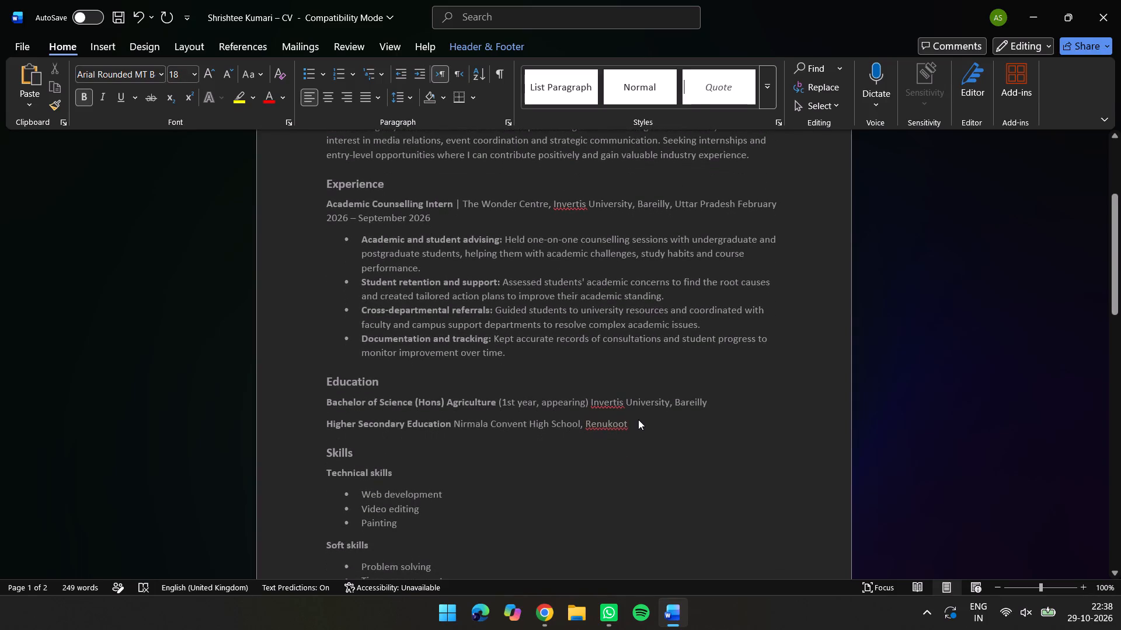
left_click_drag(638, 419, 502, 432)
scroll(502, 432, "down", 1)
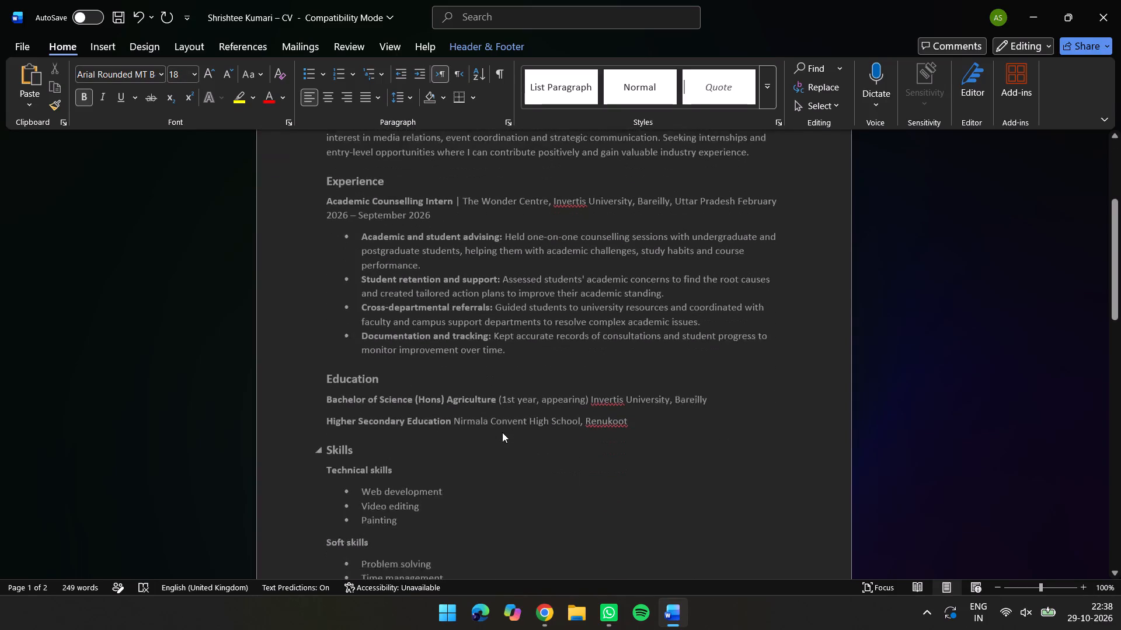
double_click(502, 432)
left_click_drag(636, 400, 324, 353)
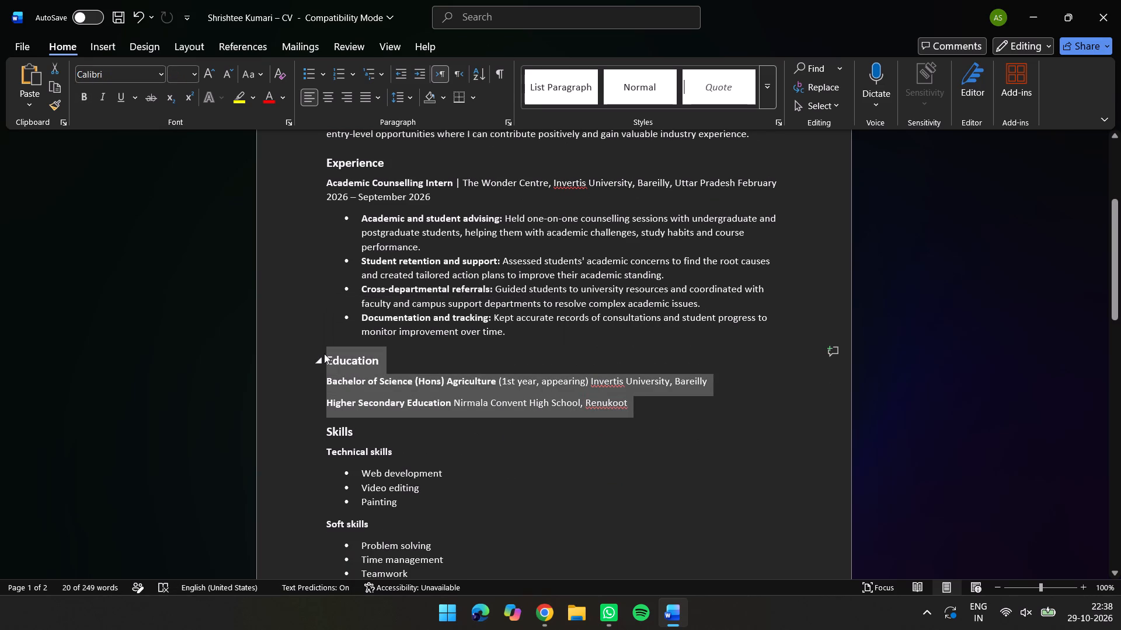
key("ctrl+x")
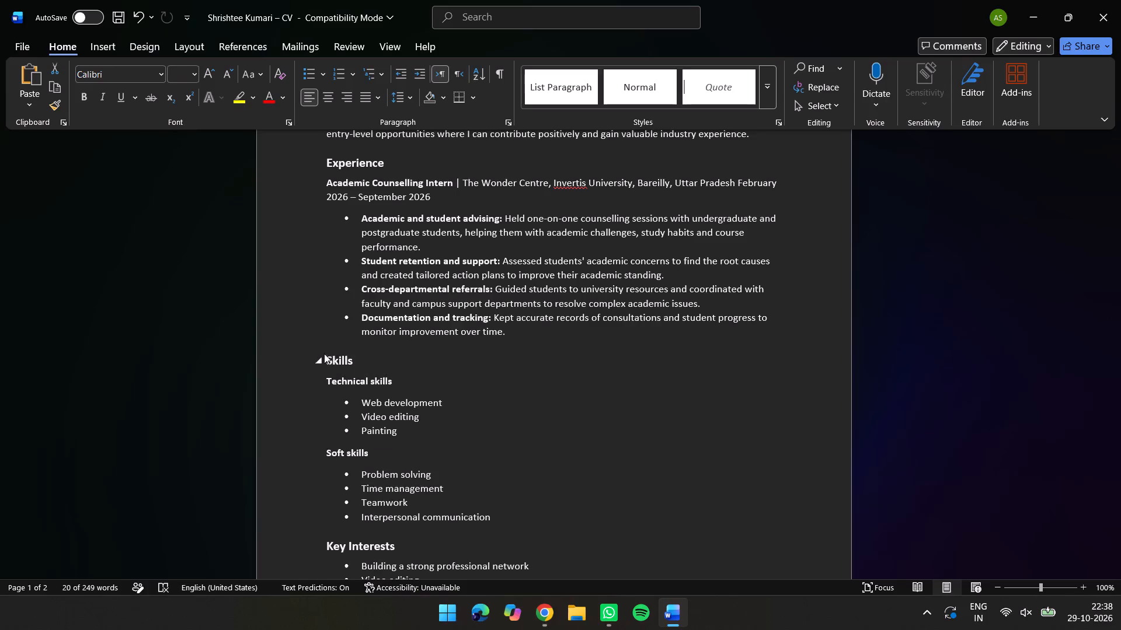
scroll(324, 353, "up", 1)
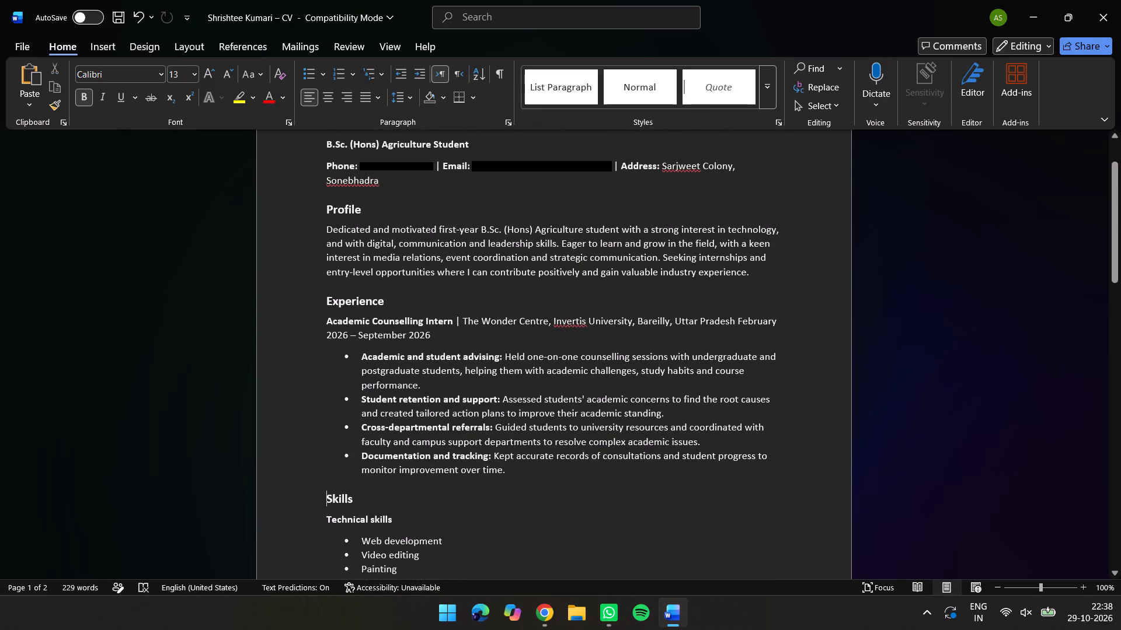
left_click(758, 275)
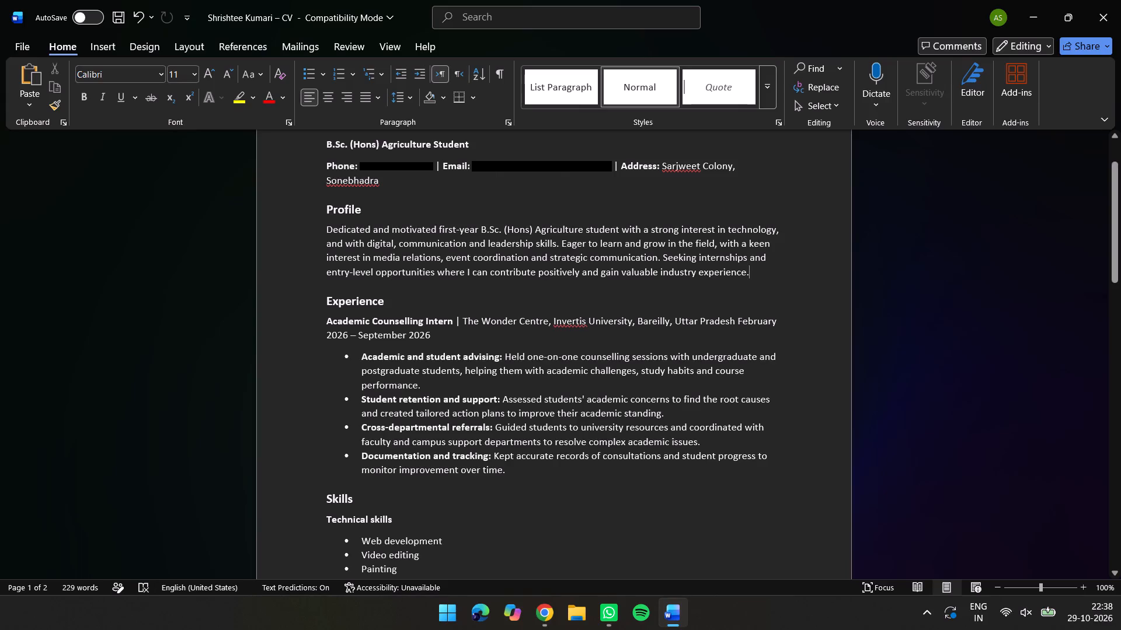
key("Return")
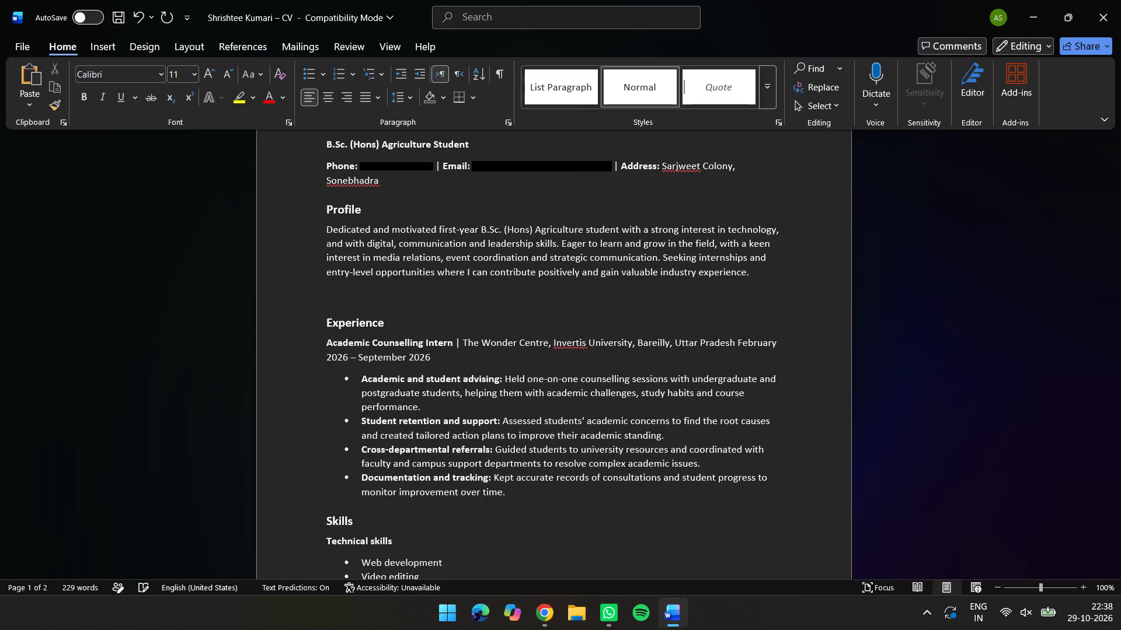
key("ctrl+v")
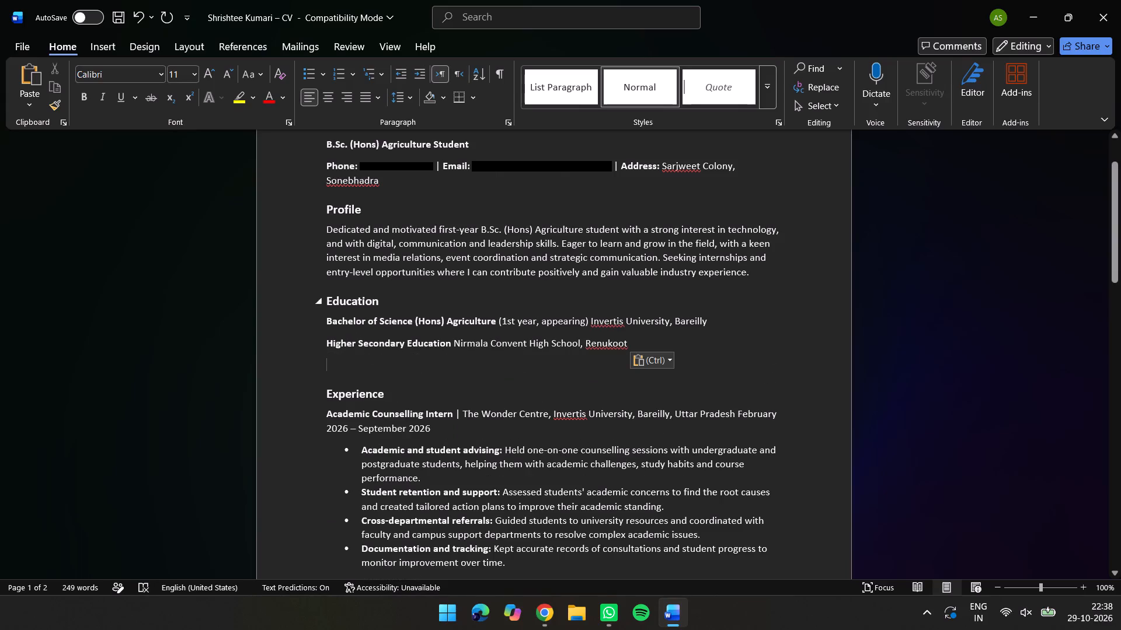
key("BackSpace")
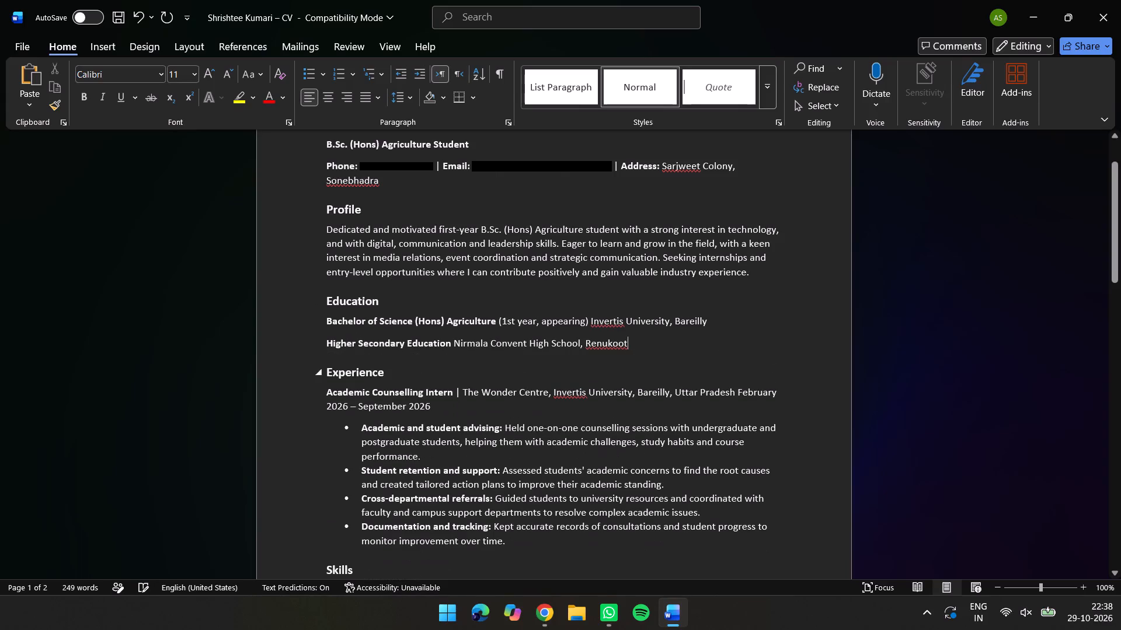
key("Return")
Delete the "Cross-departmental referrals" and "Documentation and tracking" bullets from the Experience section.
scroll(607, 376, "down", 1)
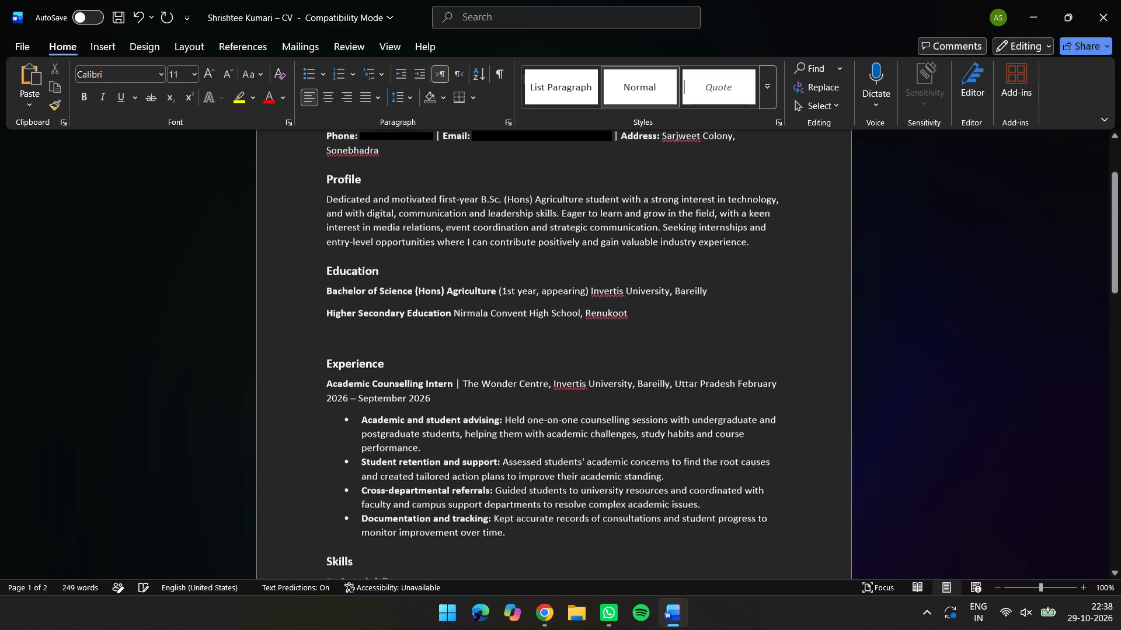
scroll(607, 376, "down", 1)
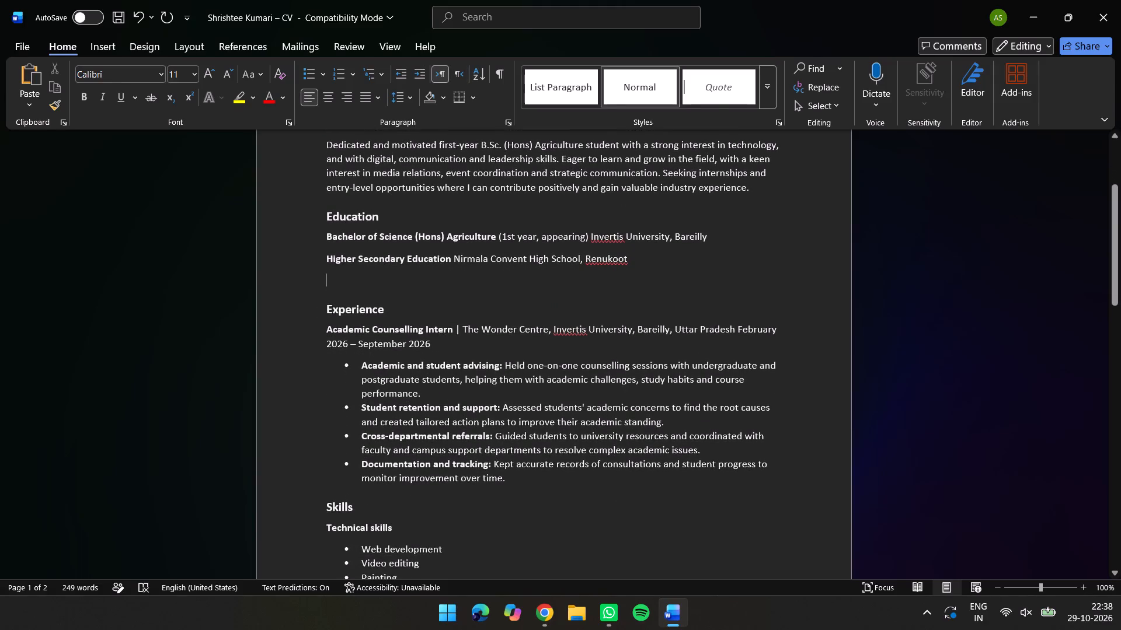
left_click_drag(511, 482, 506, 474)
left_click_drag(506, 474, 410, 439)
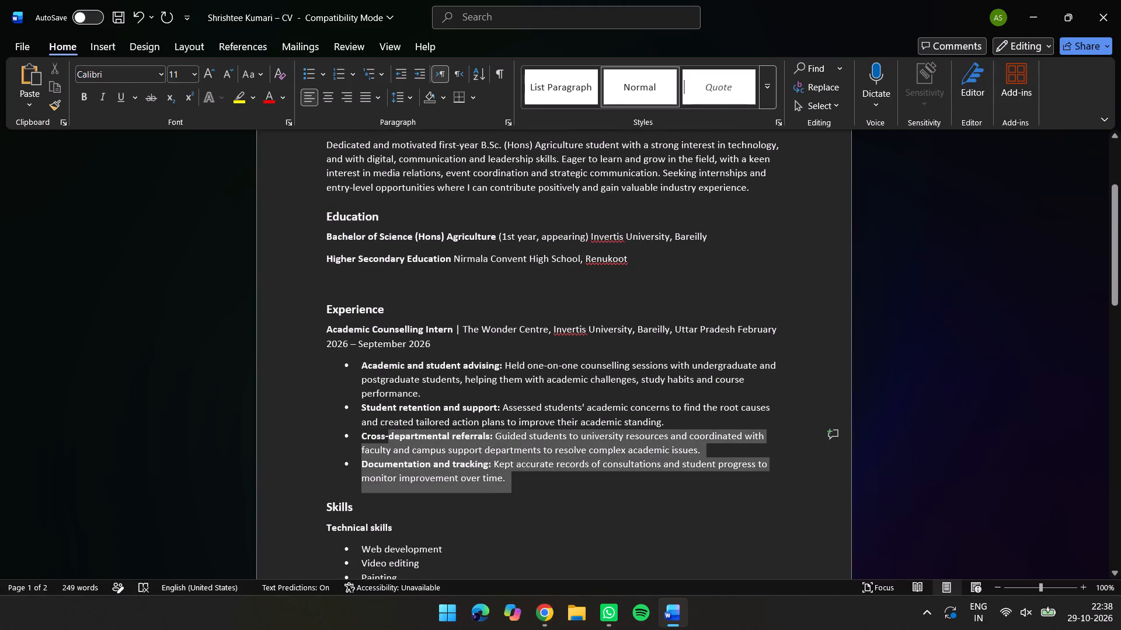
left_click_drag(410, 439, 363, 433)
key("BackSpace")
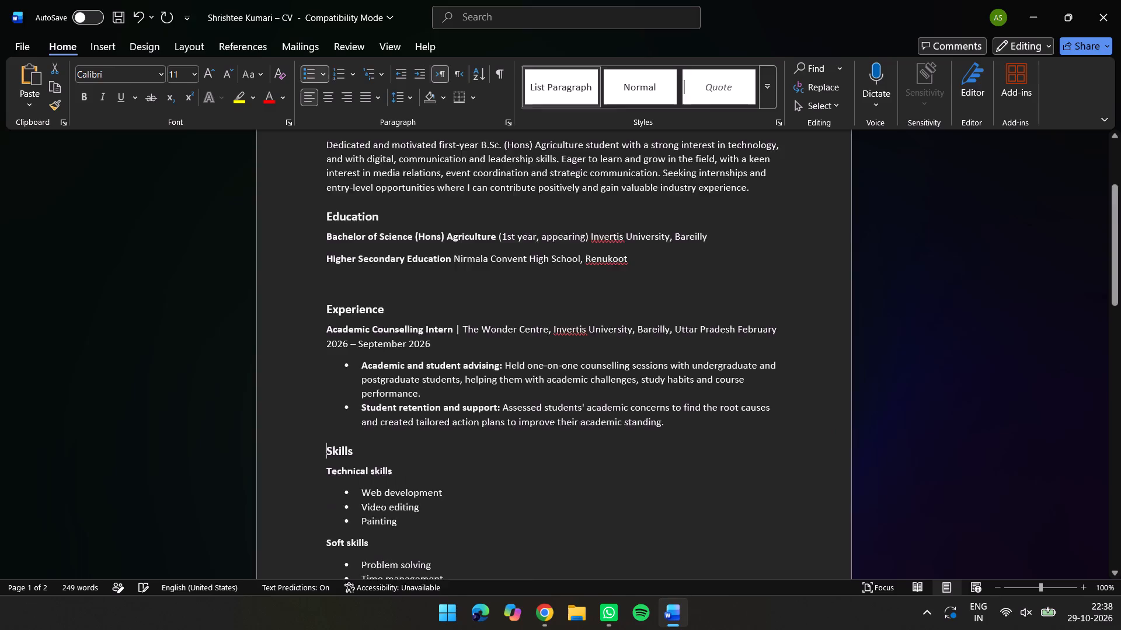
Review the rest of the CV, checking which content spills onto the second page.
scroll(363, 433, "down", 2)
scroll(363, 433, "up", 1)
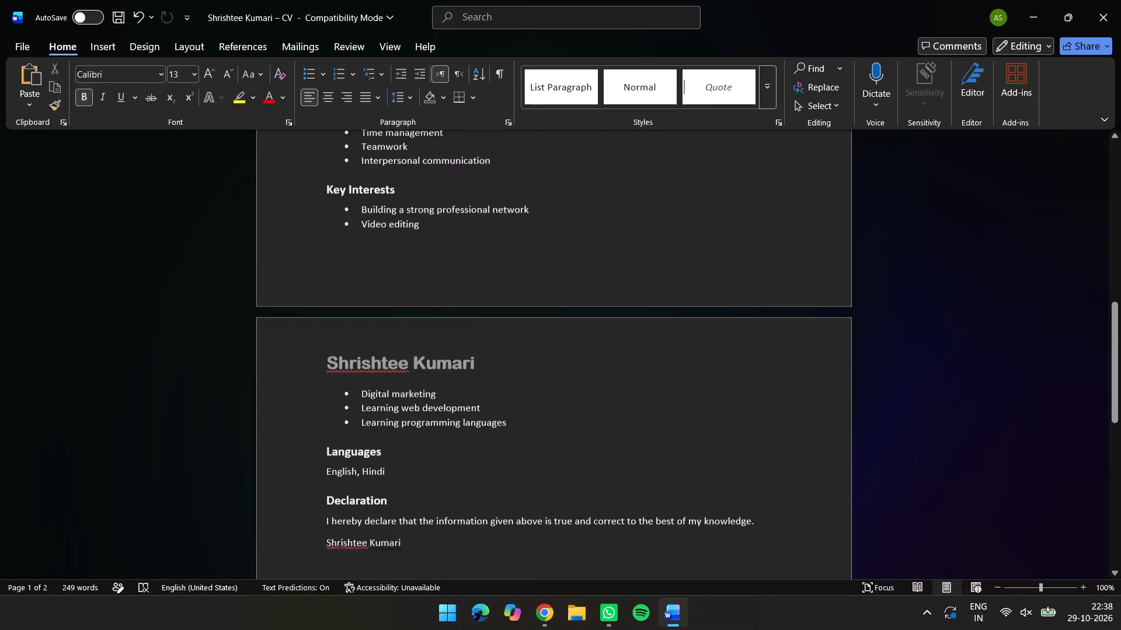
scroll(363, 433, "up", 1)
left_click_drag(488, 369, 357, 366)
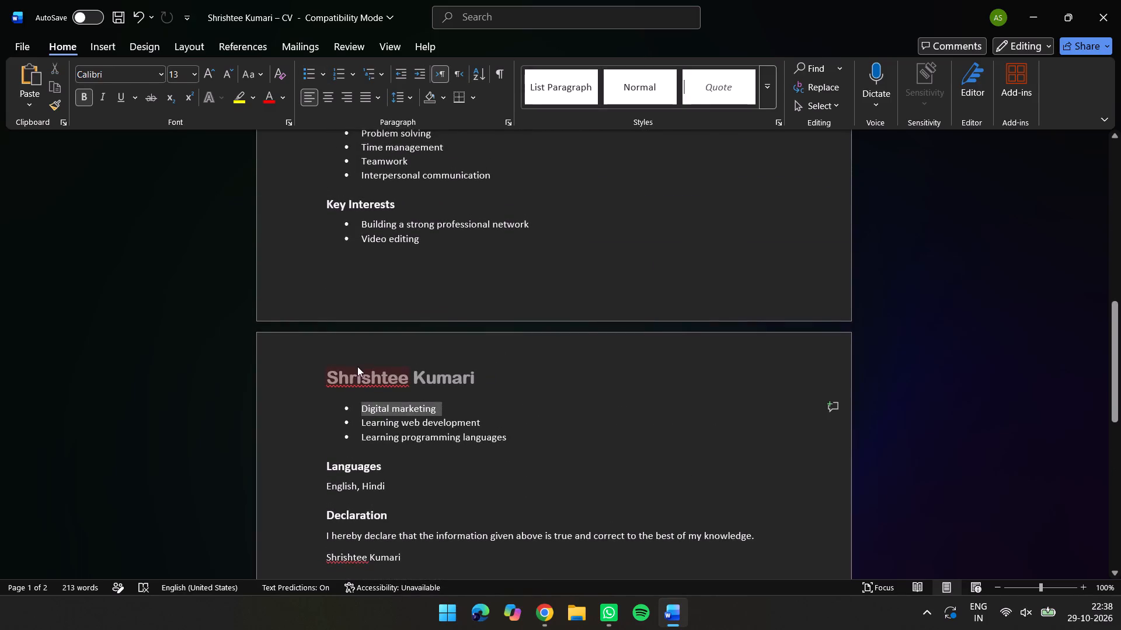
left_click_drag(357, 366, 422, 398)
left_click(422, 398)
scroll(422, 398, "up", 3)
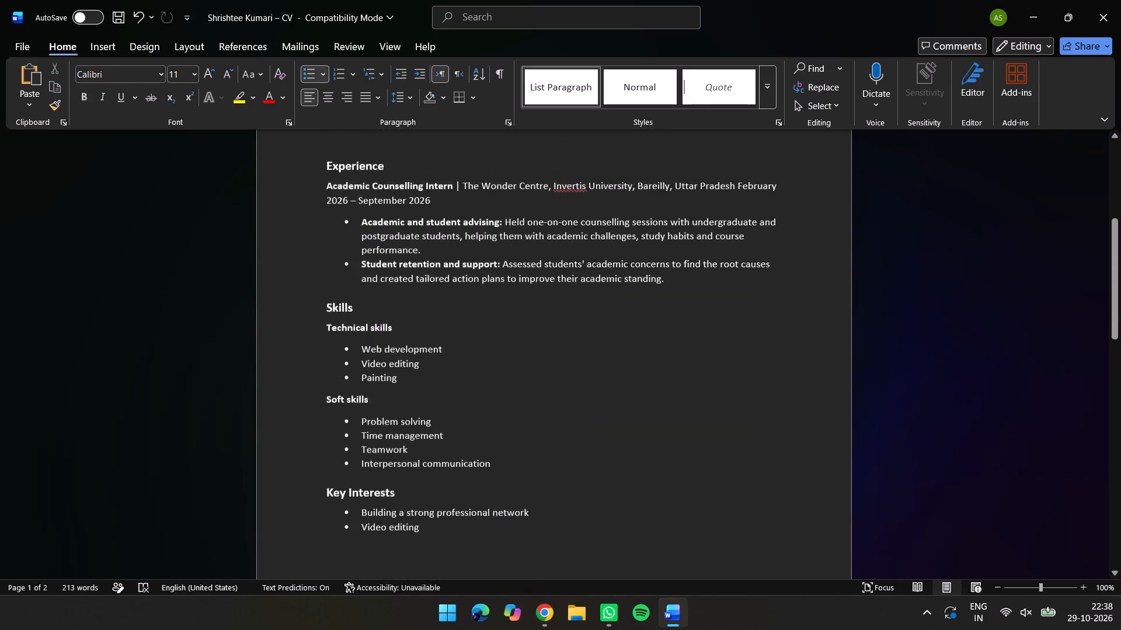
scroll(422, 398, "up", 3)
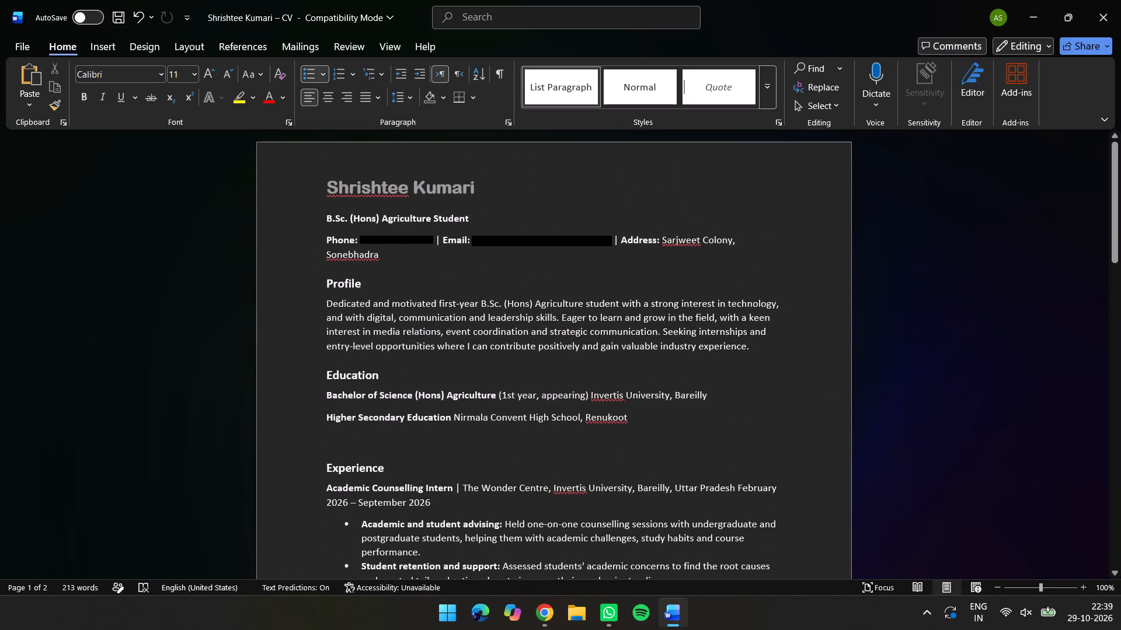
scroll(422, 398, "up", 1)
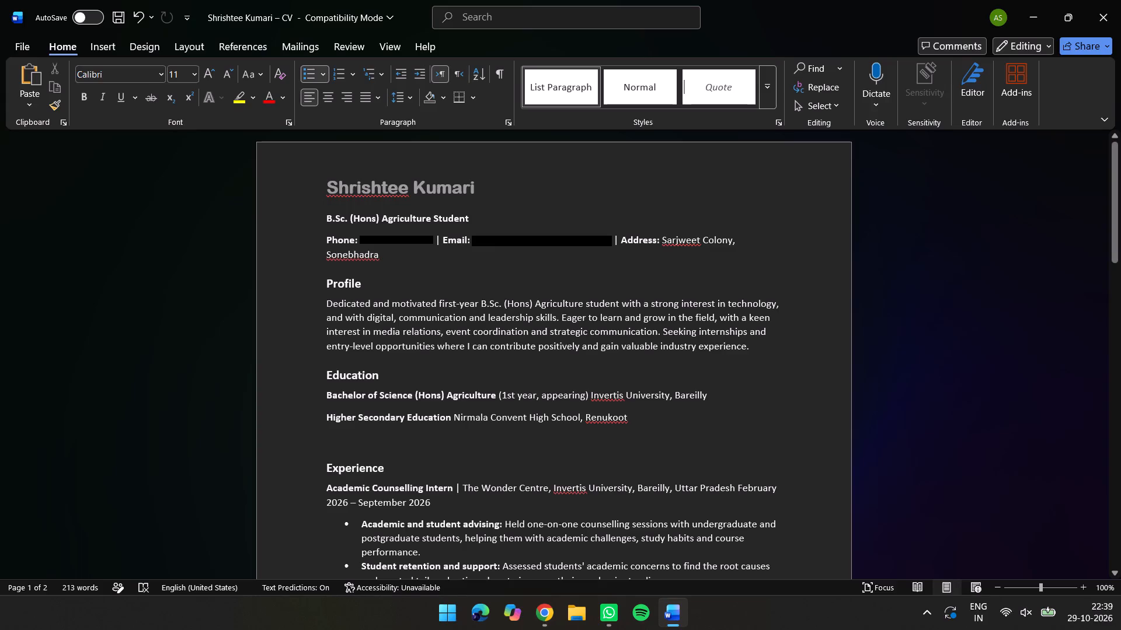
Delete the last sentence of the Profile paragraph, beginning "Seeking internships and entry-level opportunities".
left_click_drag(663, 333, 758, 358)
key("BackSpace")
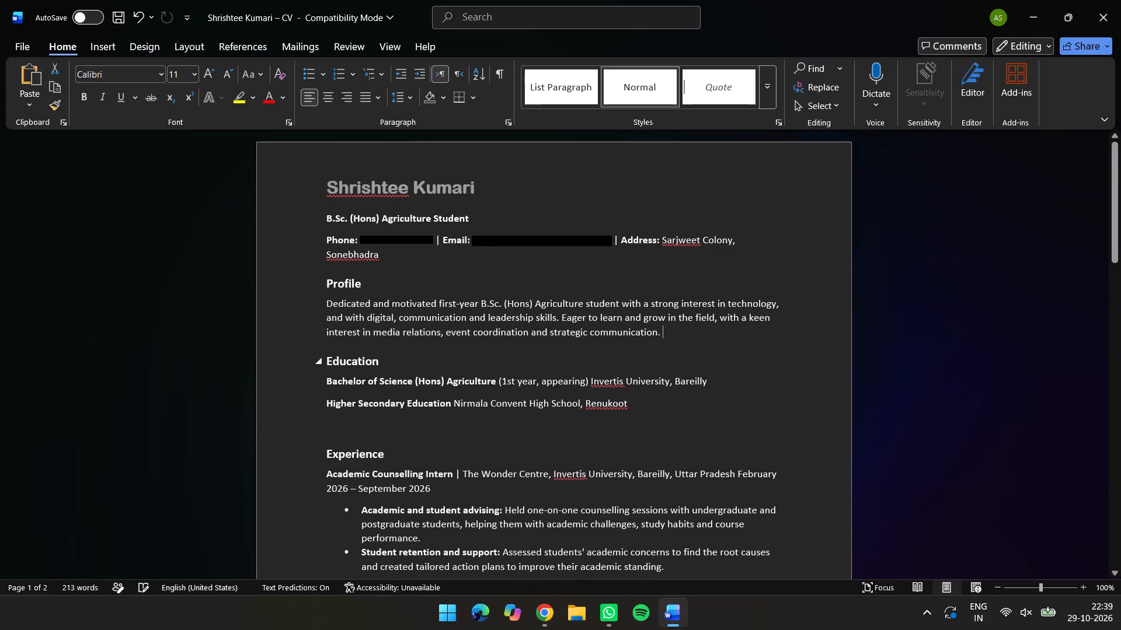
Remove the empty line between the Education section and the Experience heading.
scroll(758, 358, "down", 1)
left_click(667, 314)
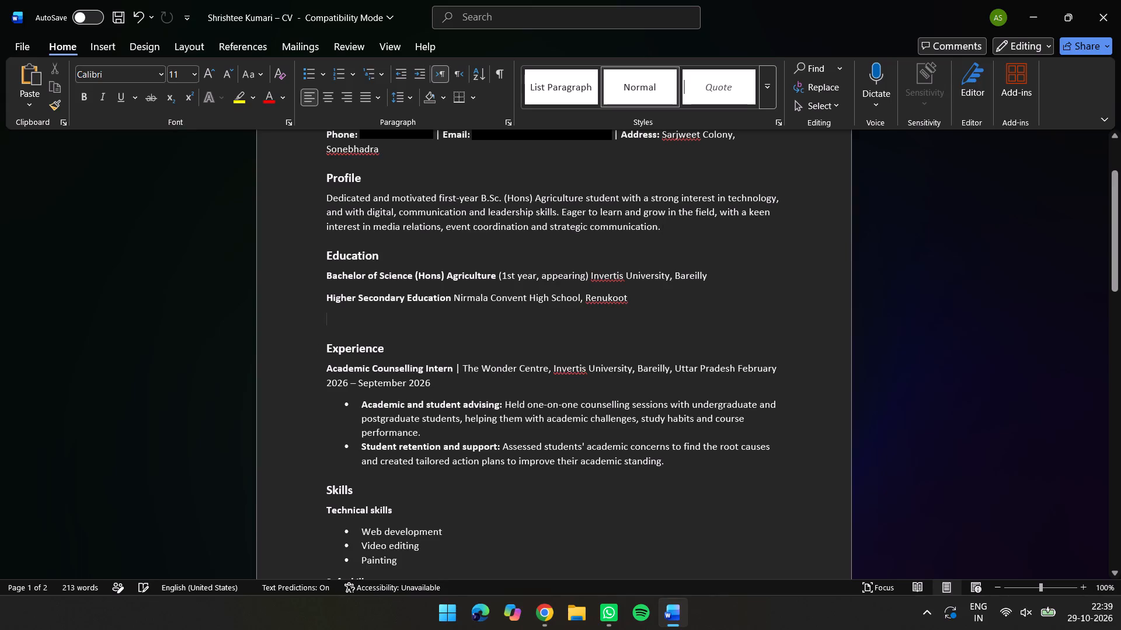
key("BackSpace")
Delete the Declaration section on the second page, including its heading, statement and the name beneath it.
scroll(667, 314, "down", 1)
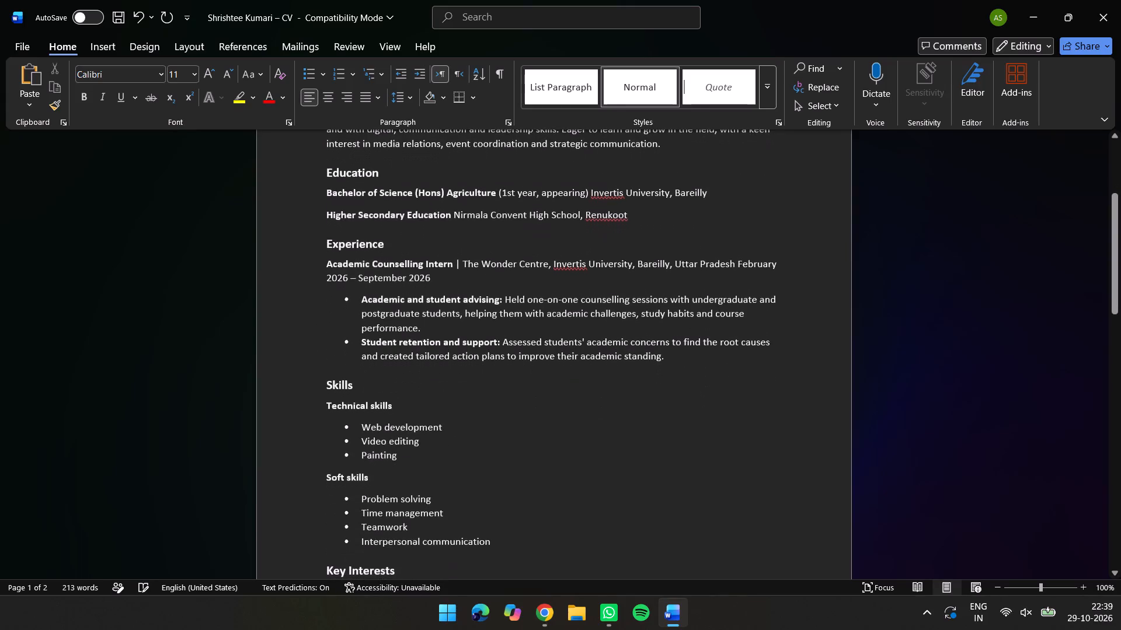
scroll(606, 373, "down", 2)
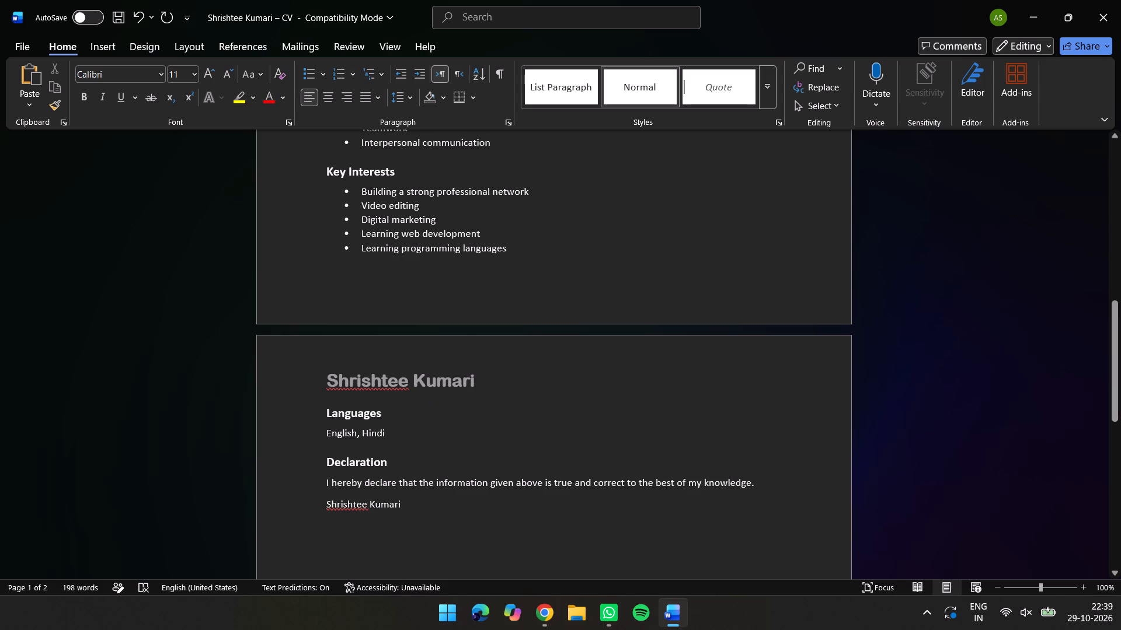
left_click_drag(423, 513, 325, 459)
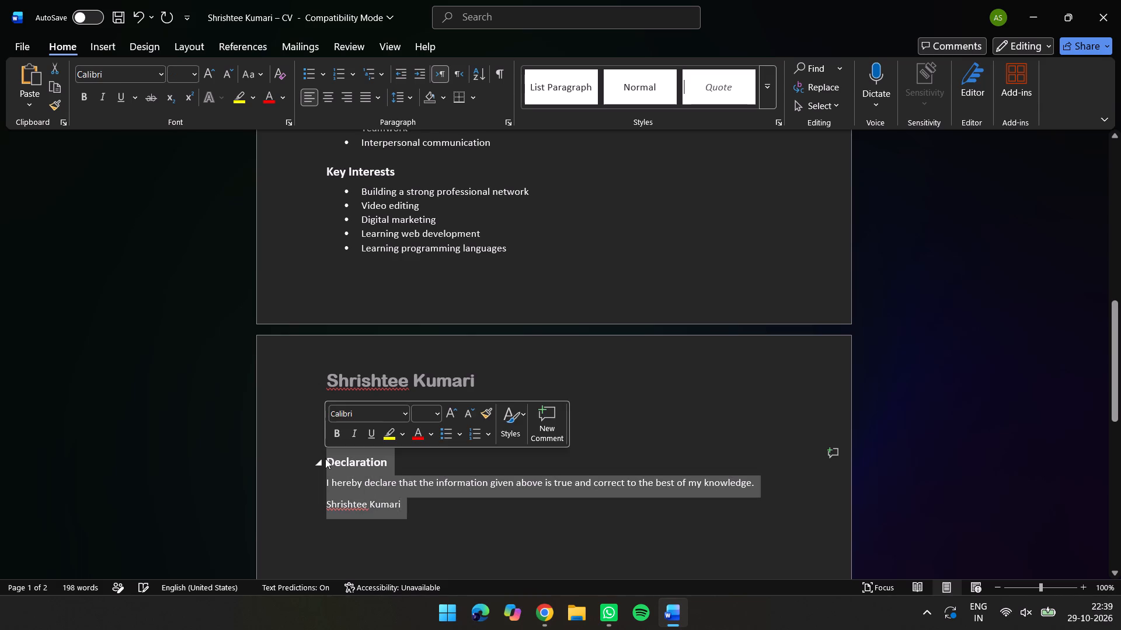
key("BackSpace")
Delete the Languages heading and its "English, Hindi" line from the second page.
left_click_drag(391, 442, 280, 372)
key("BackSpace")
left_click(280, 372)
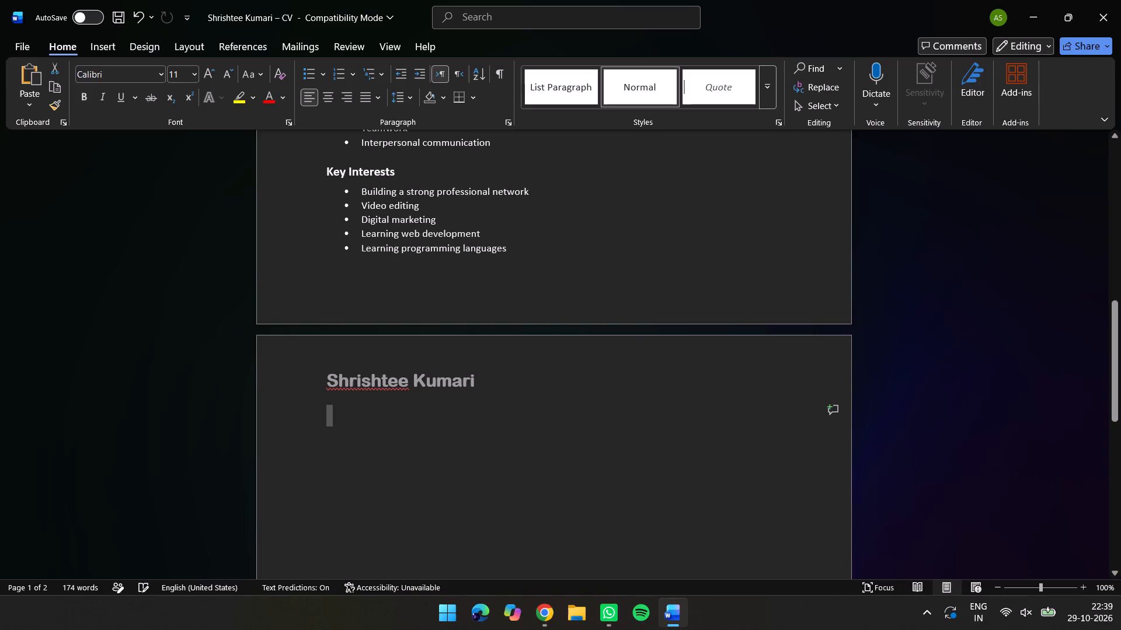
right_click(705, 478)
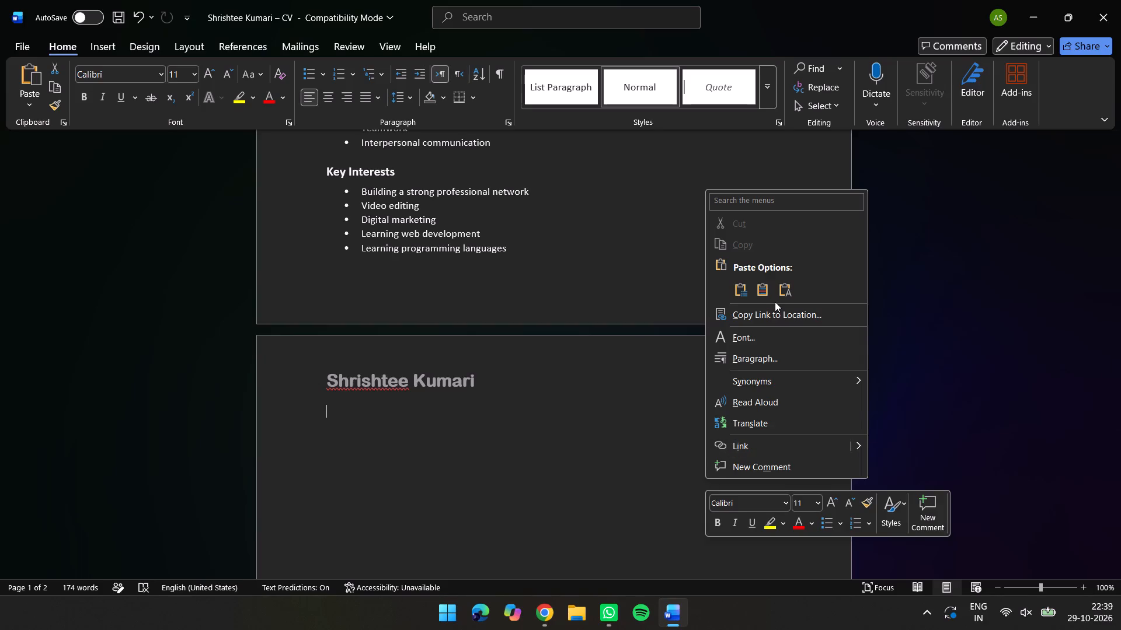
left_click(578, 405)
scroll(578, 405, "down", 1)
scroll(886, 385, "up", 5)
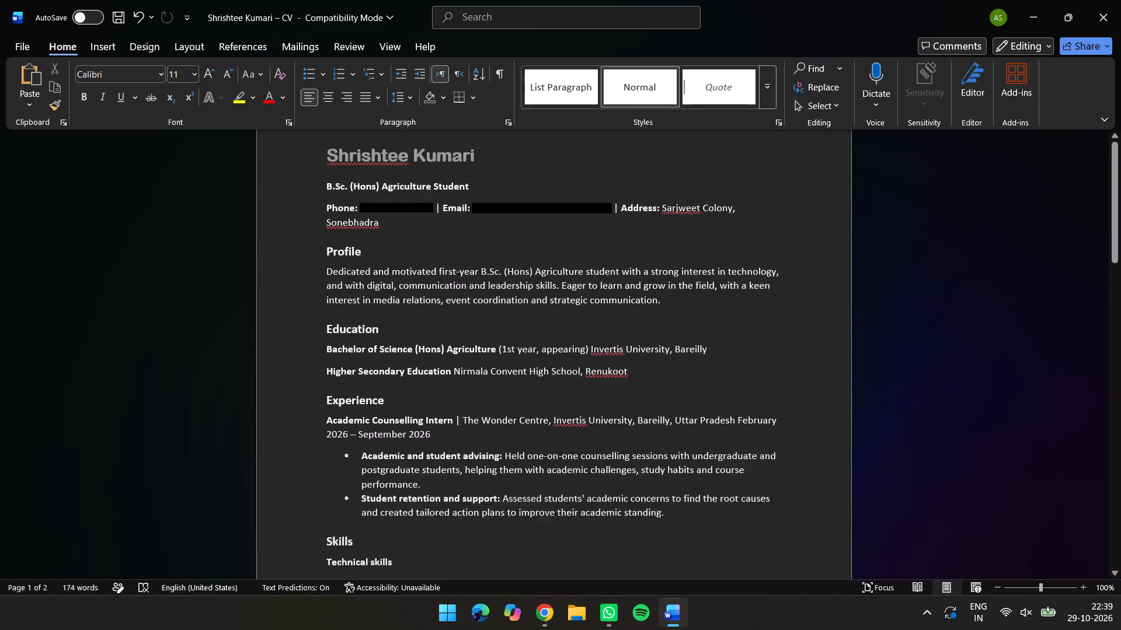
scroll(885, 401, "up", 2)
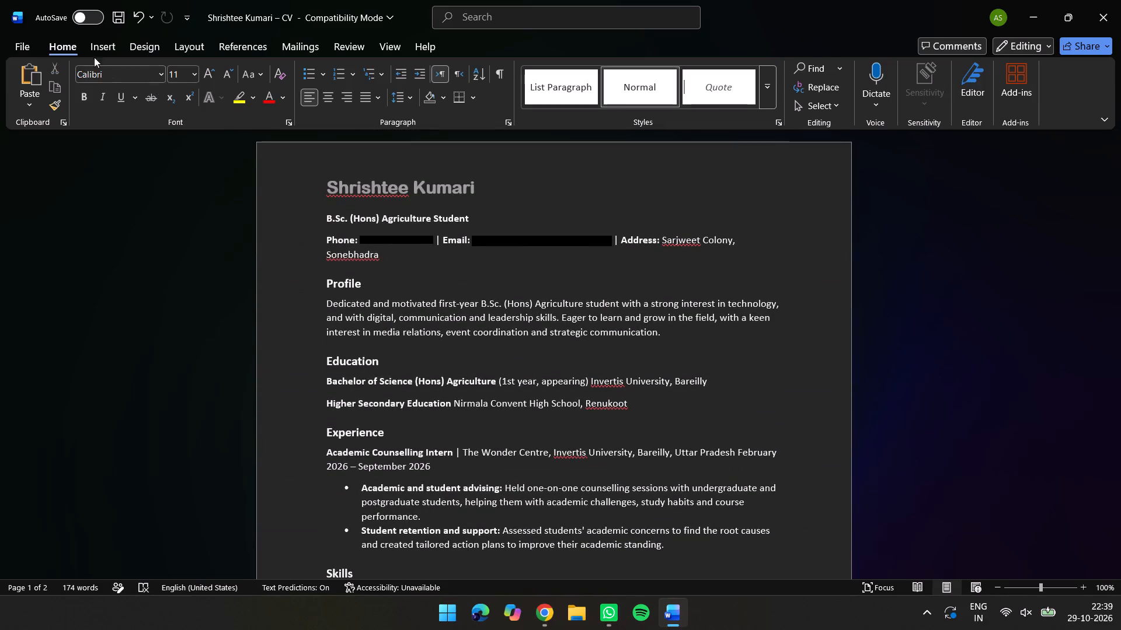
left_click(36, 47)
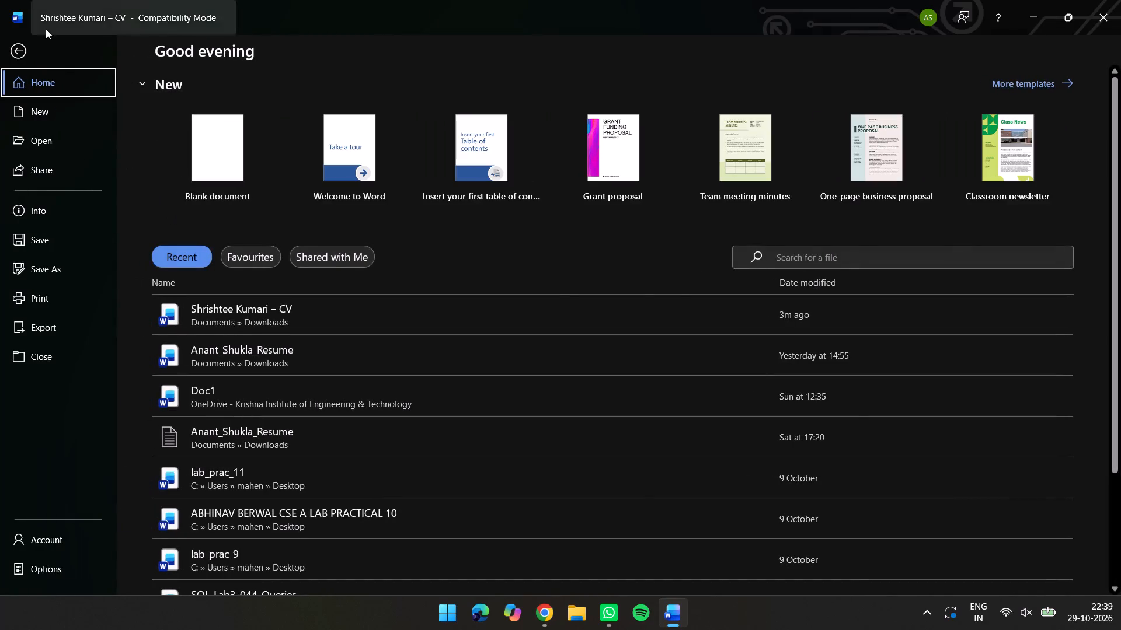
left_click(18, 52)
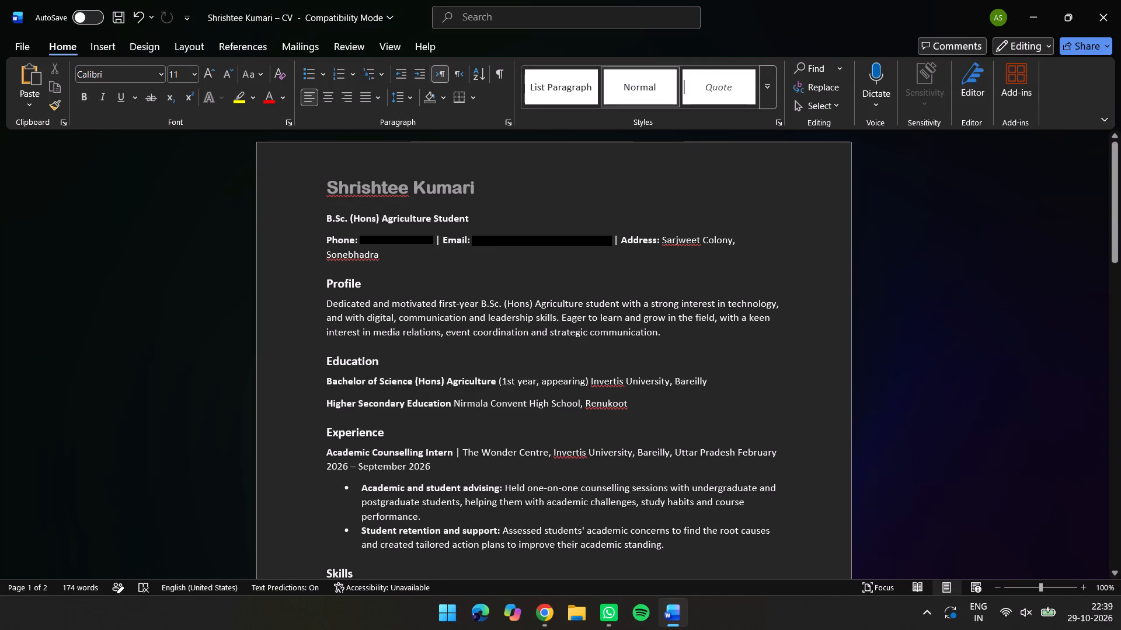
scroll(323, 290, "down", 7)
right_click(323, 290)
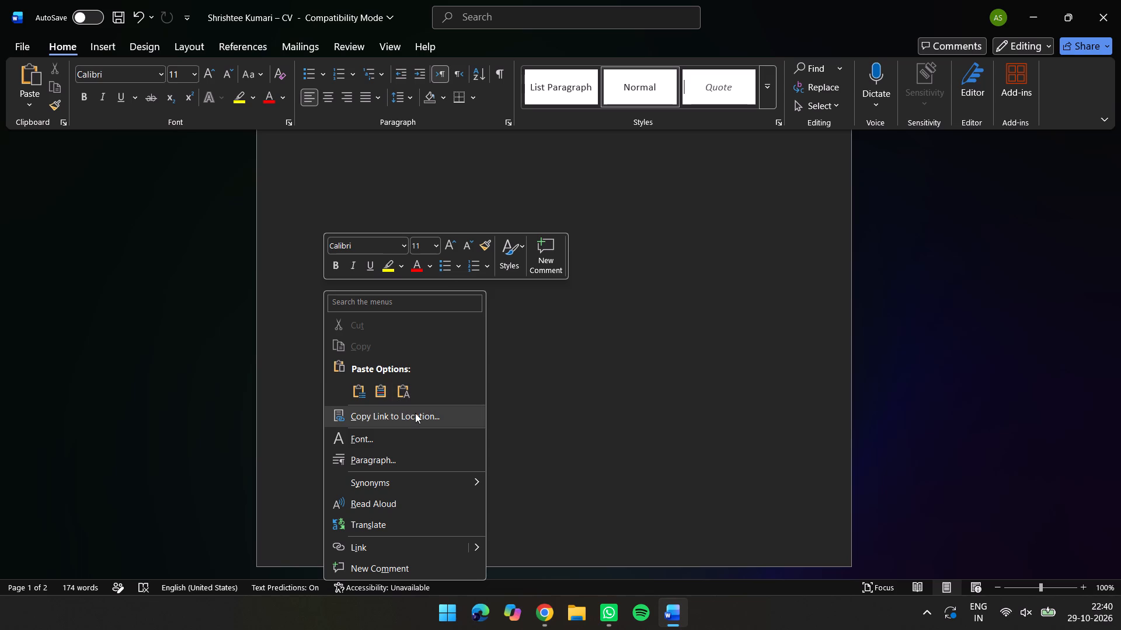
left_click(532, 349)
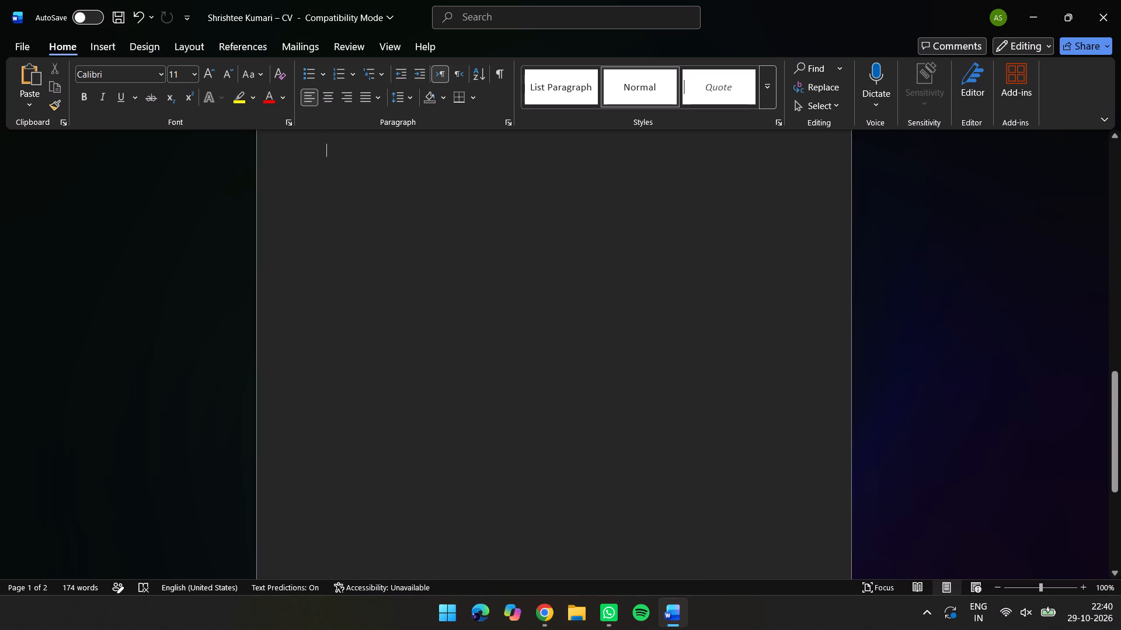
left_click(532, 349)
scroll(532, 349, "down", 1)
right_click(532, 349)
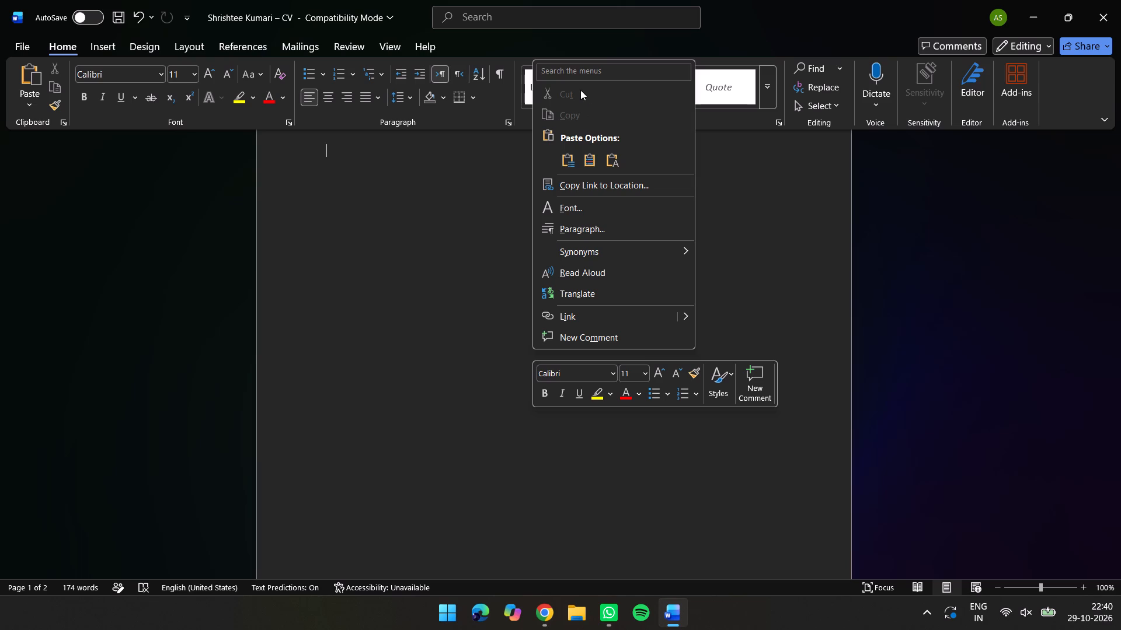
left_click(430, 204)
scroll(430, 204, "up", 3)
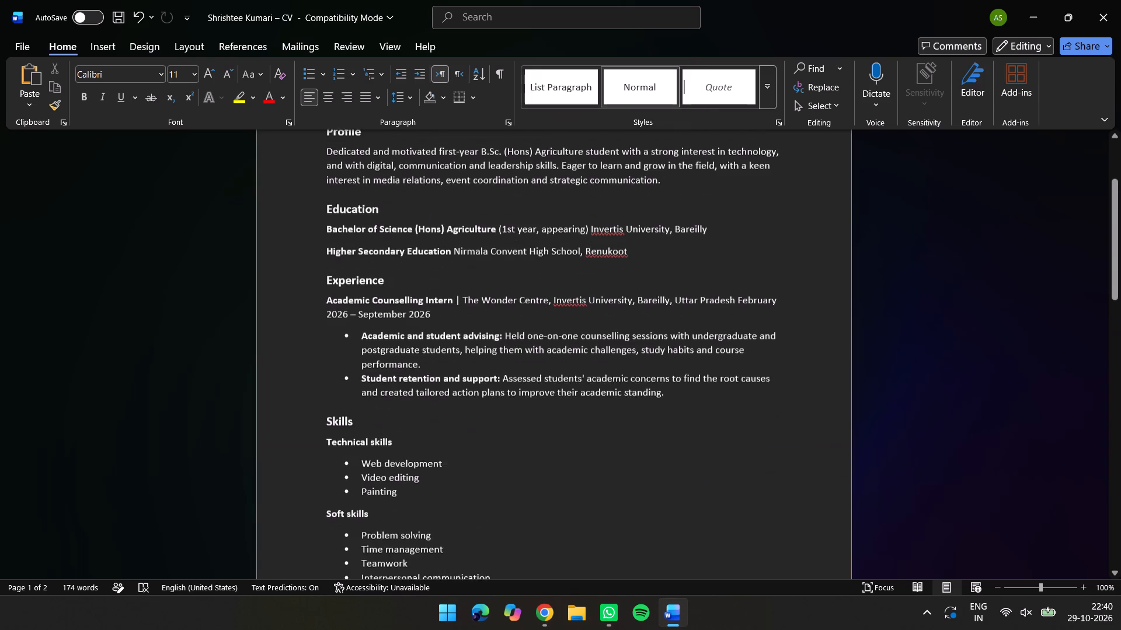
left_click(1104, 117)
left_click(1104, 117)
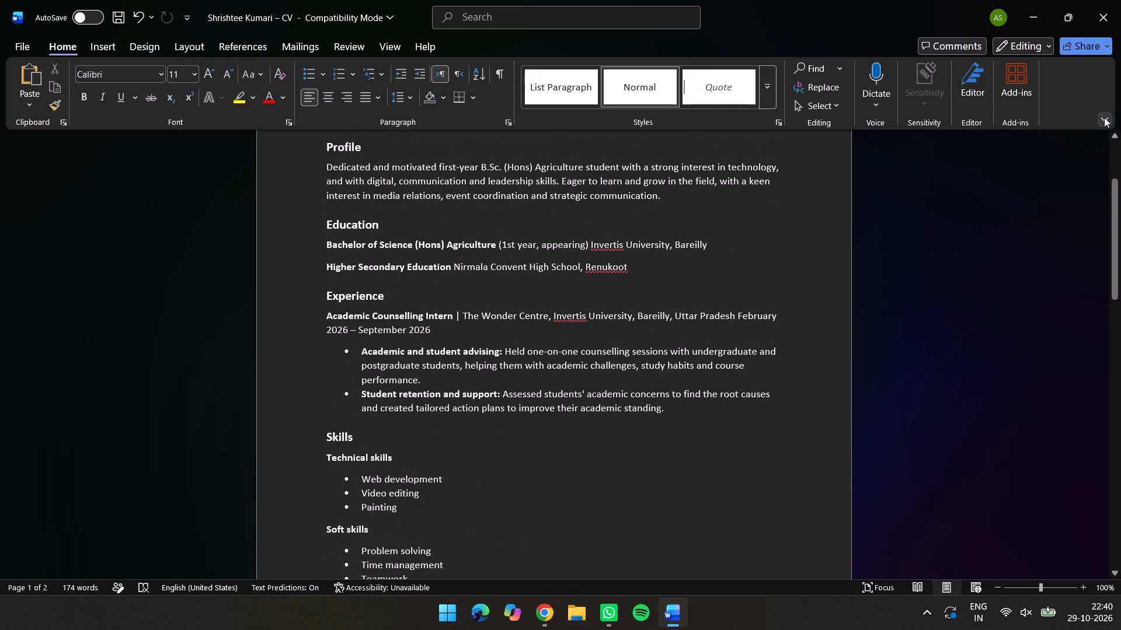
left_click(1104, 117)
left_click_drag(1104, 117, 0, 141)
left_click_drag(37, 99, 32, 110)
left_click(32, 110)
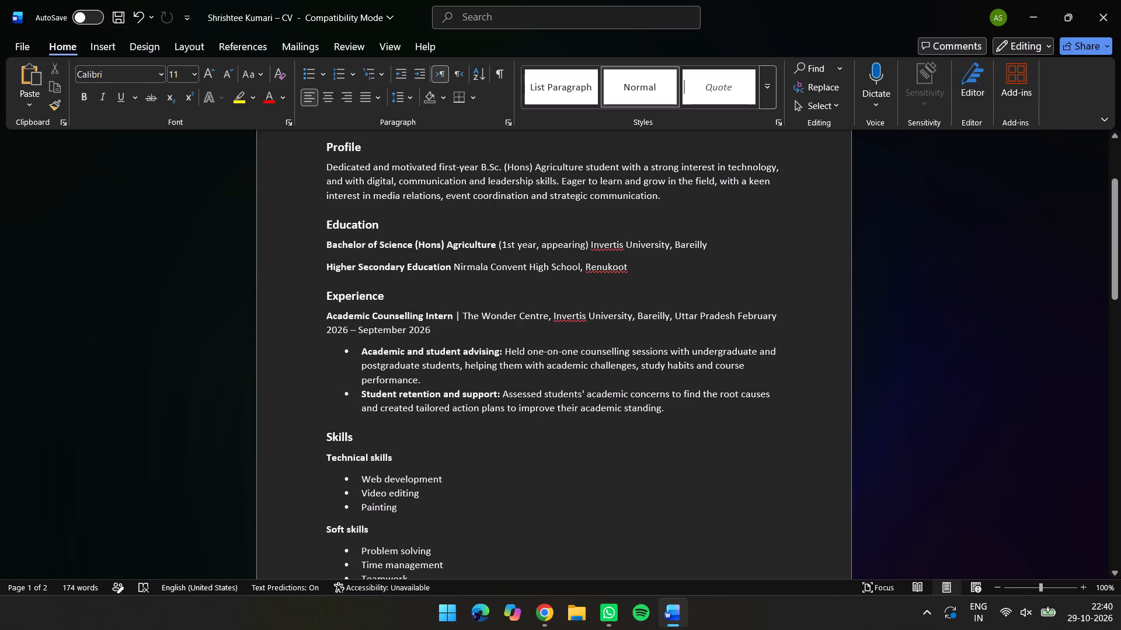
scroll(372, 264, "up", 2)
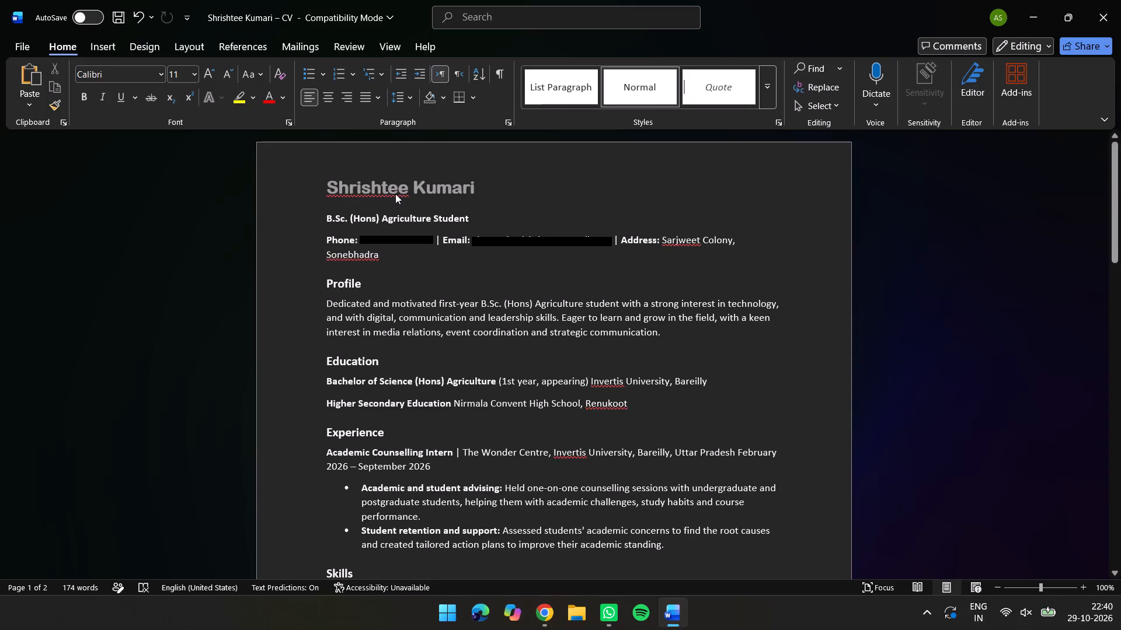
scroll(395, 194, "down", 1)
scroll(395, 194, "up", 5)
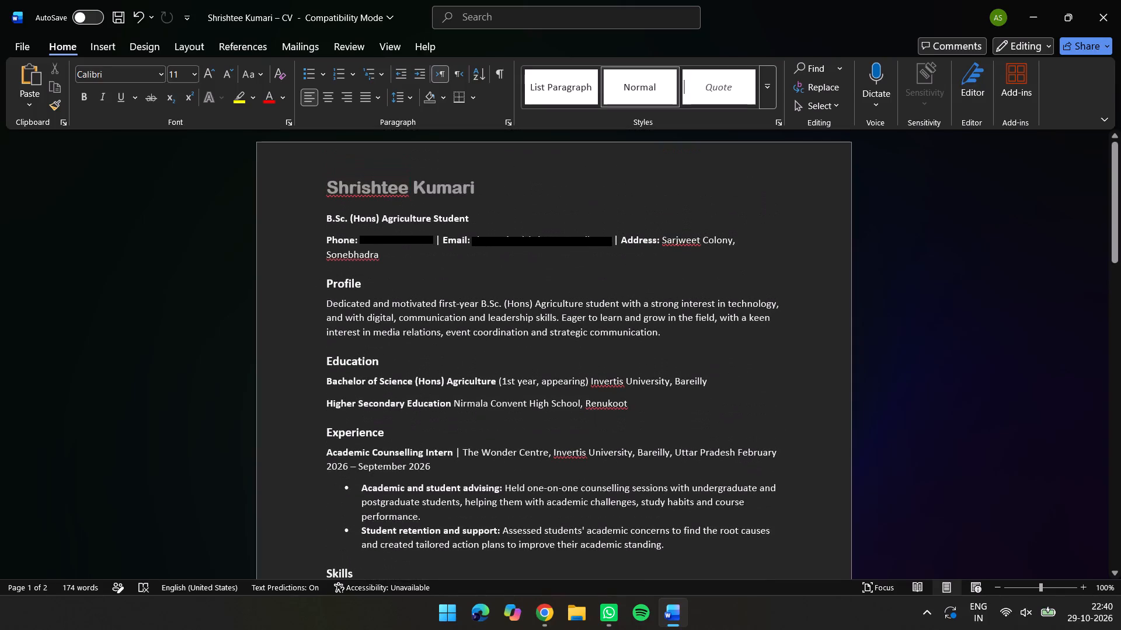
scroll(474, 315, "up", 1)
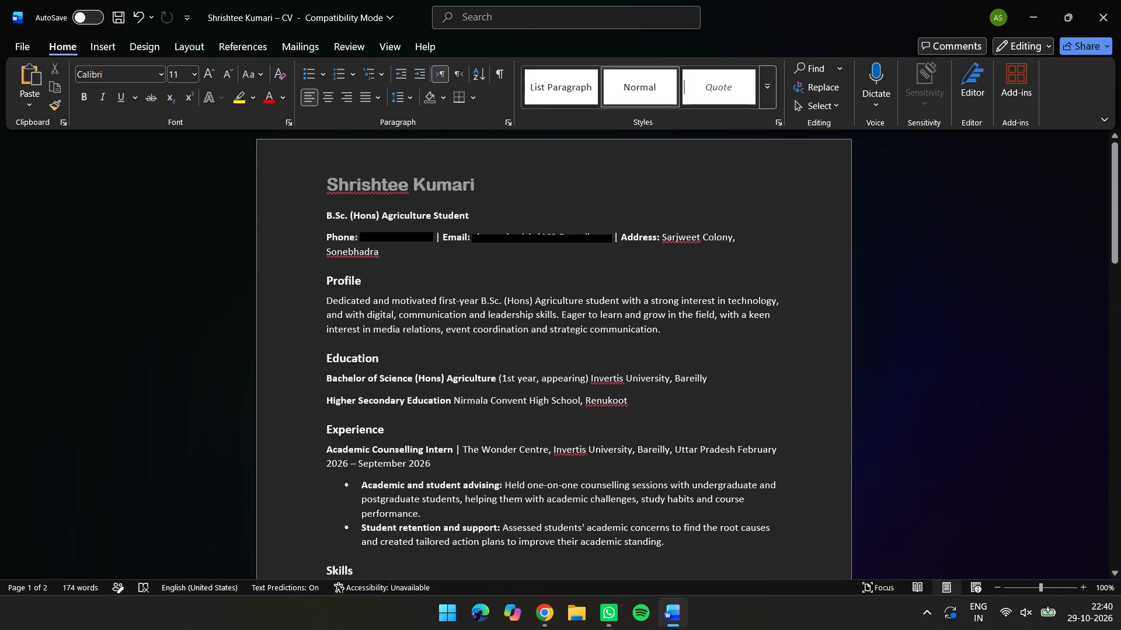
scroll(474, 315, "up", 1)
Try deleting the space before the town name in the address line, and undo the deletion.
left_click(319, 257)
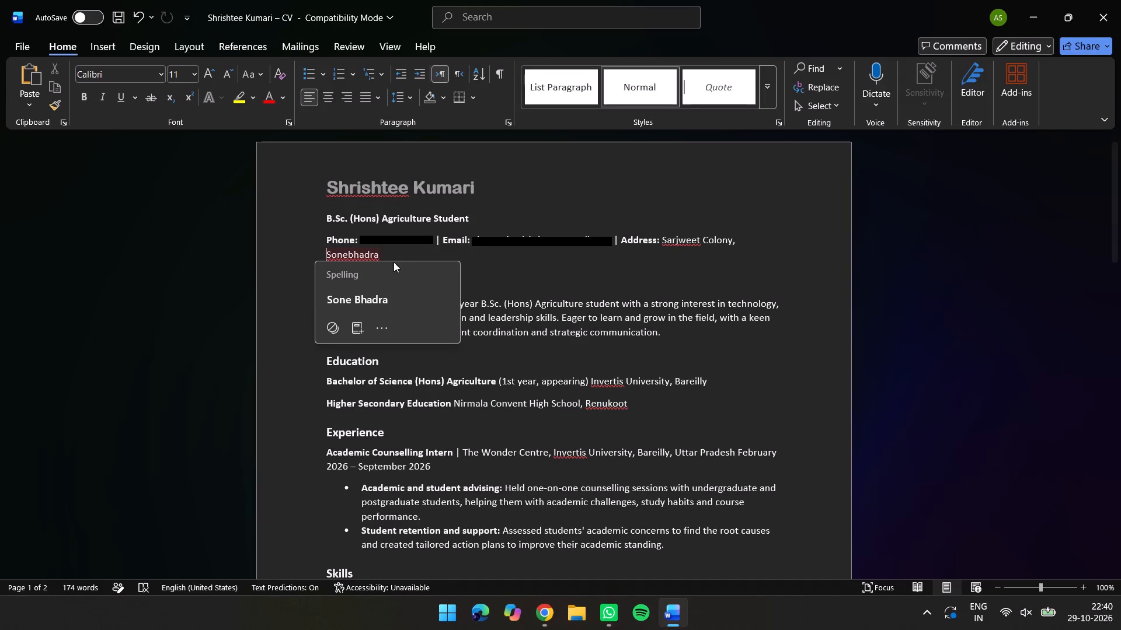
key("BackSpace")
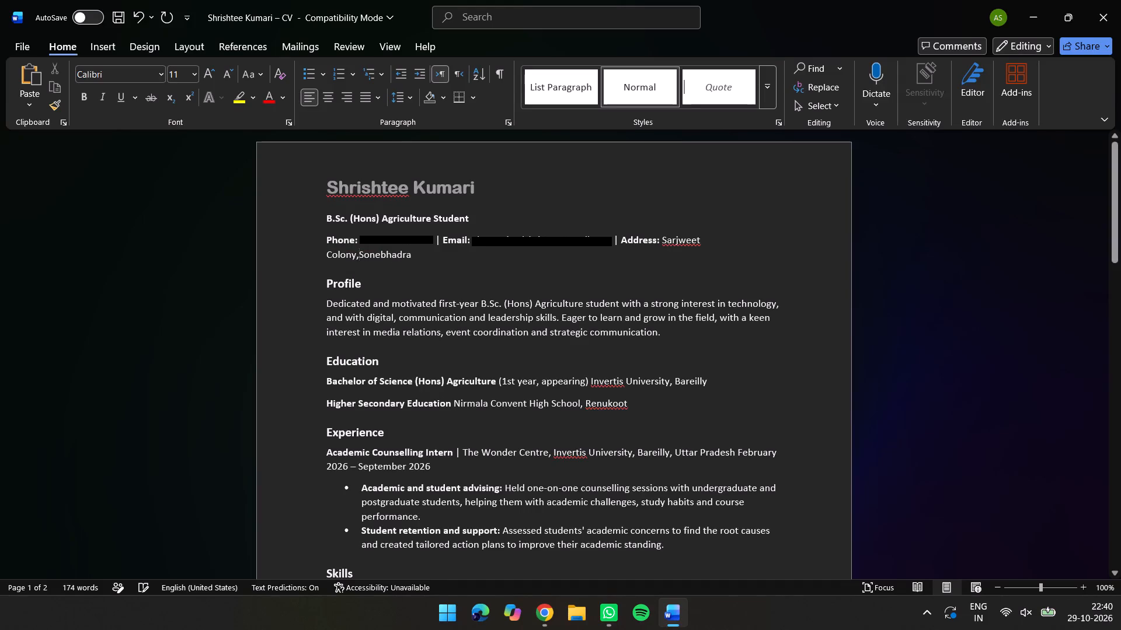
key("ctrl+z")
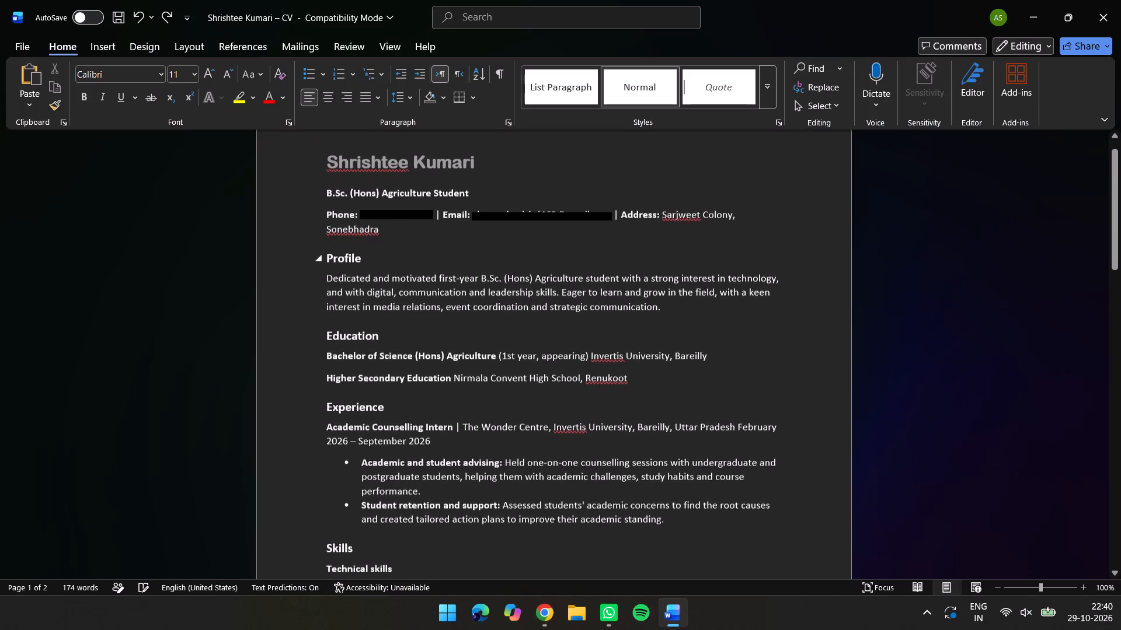
Read through the CV from the contact line down to the end of the second page.
scroll(394, 262, "down", 1)
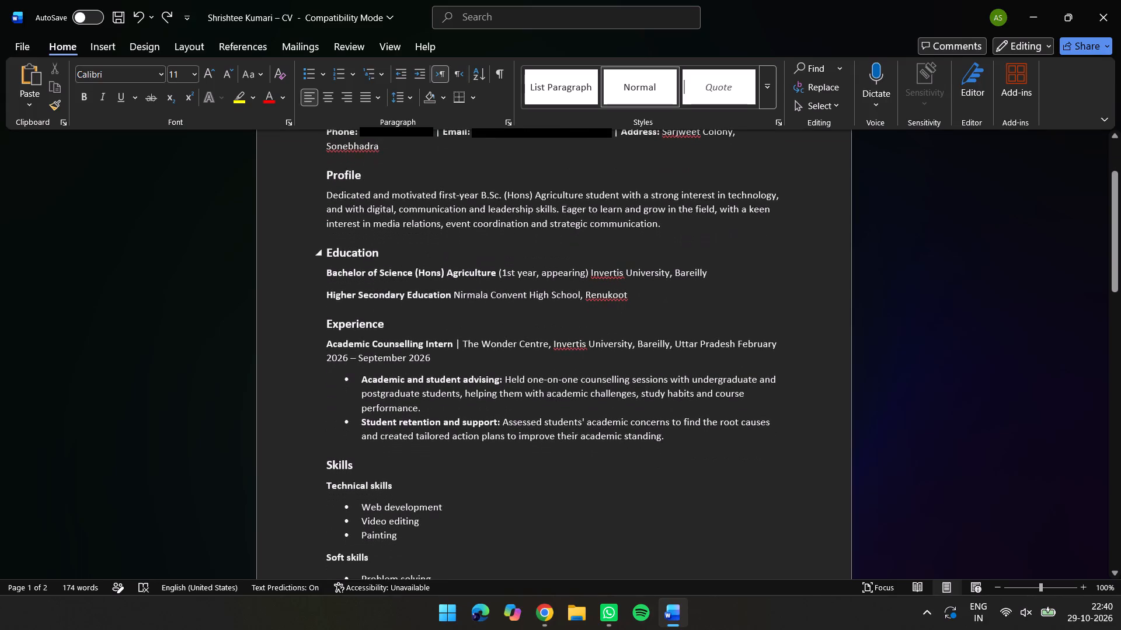
scroll(394, 262, "down", 1)
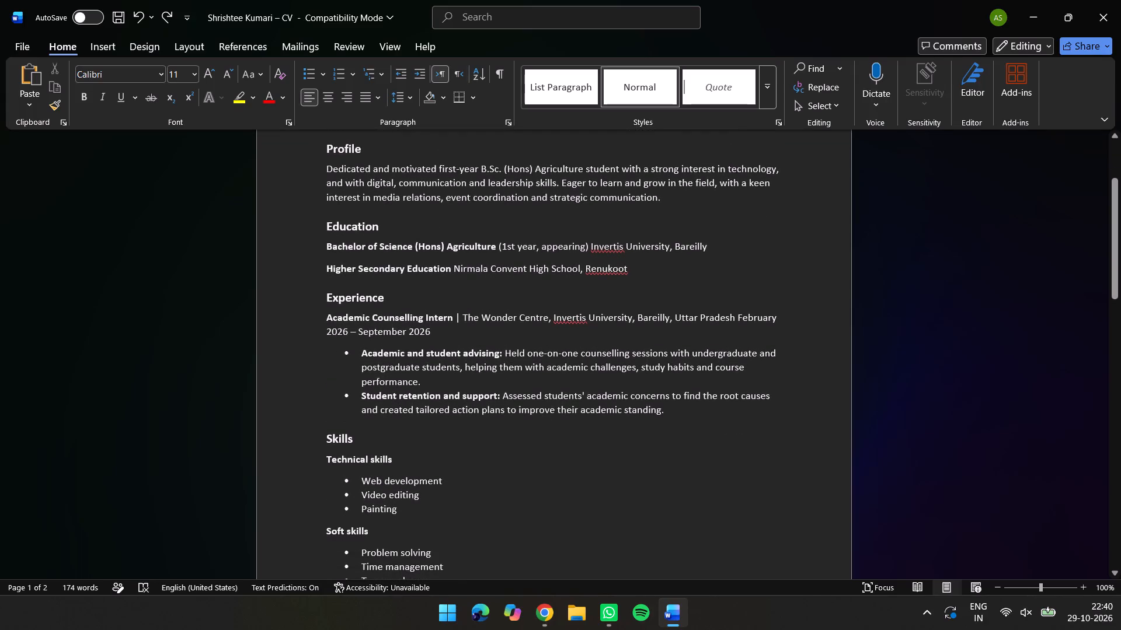
scroll(394, 262, "down", 2)
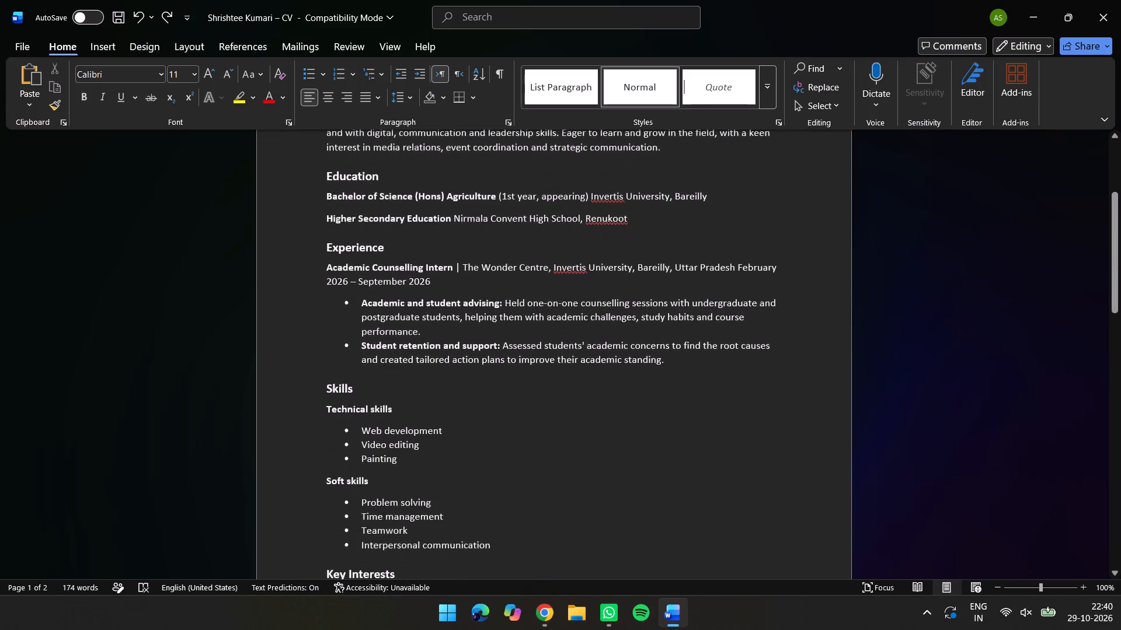
scroll(394, 262, "down", 4)
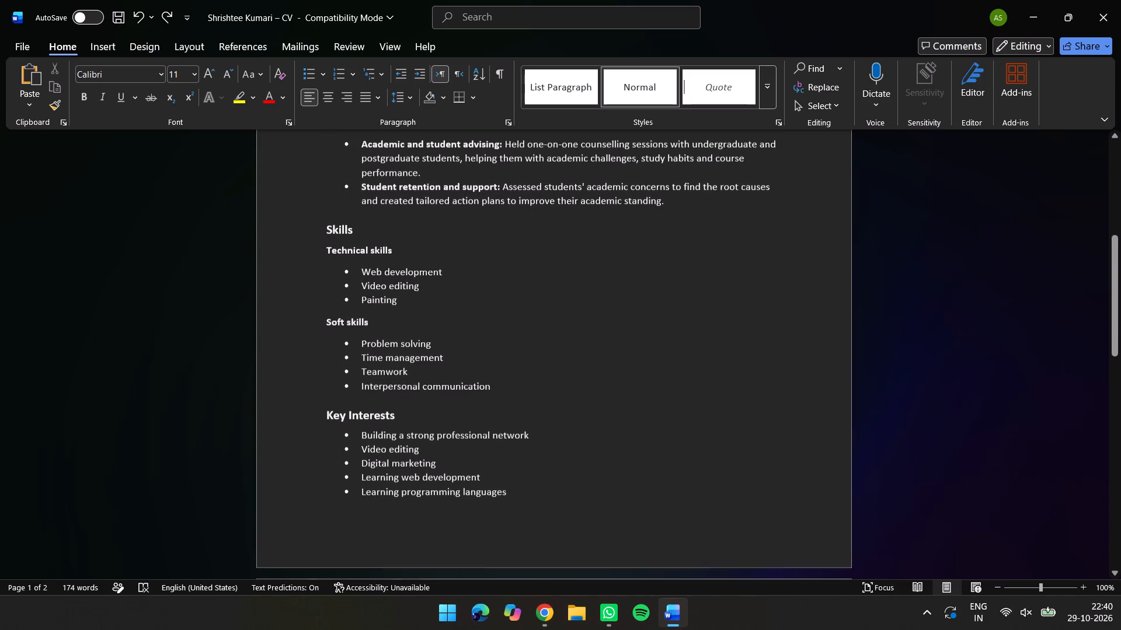
scroll(394, 262, "down", 2)
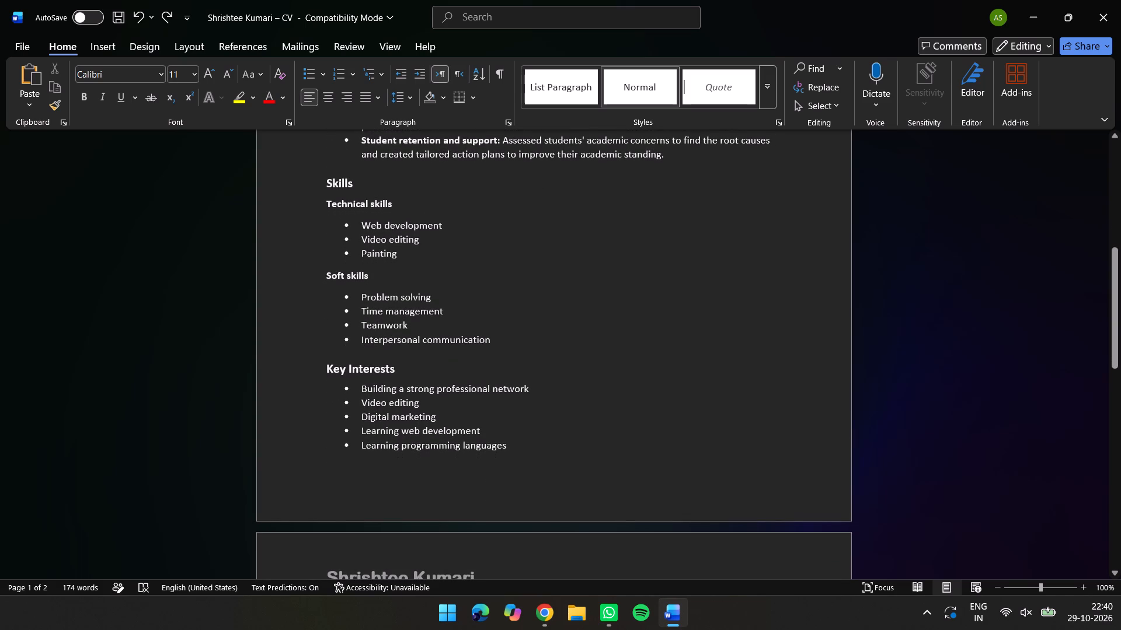
scroll(394, 262, "down", 1)
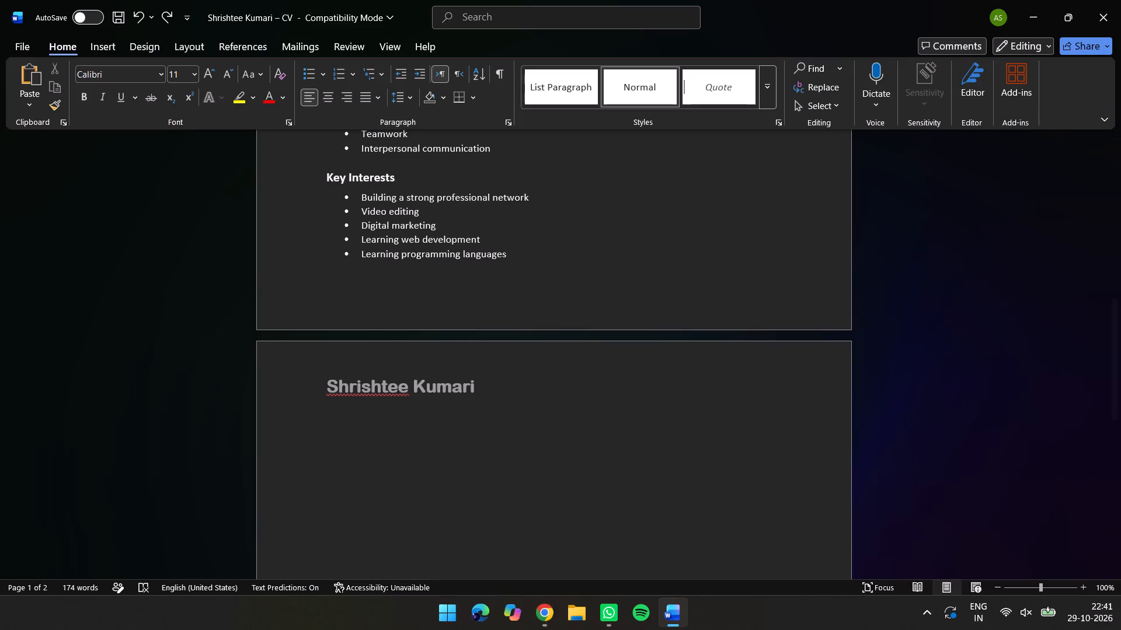
Open the print preview of the CV and examine how its pages are laid out.
left_click(27, 46)
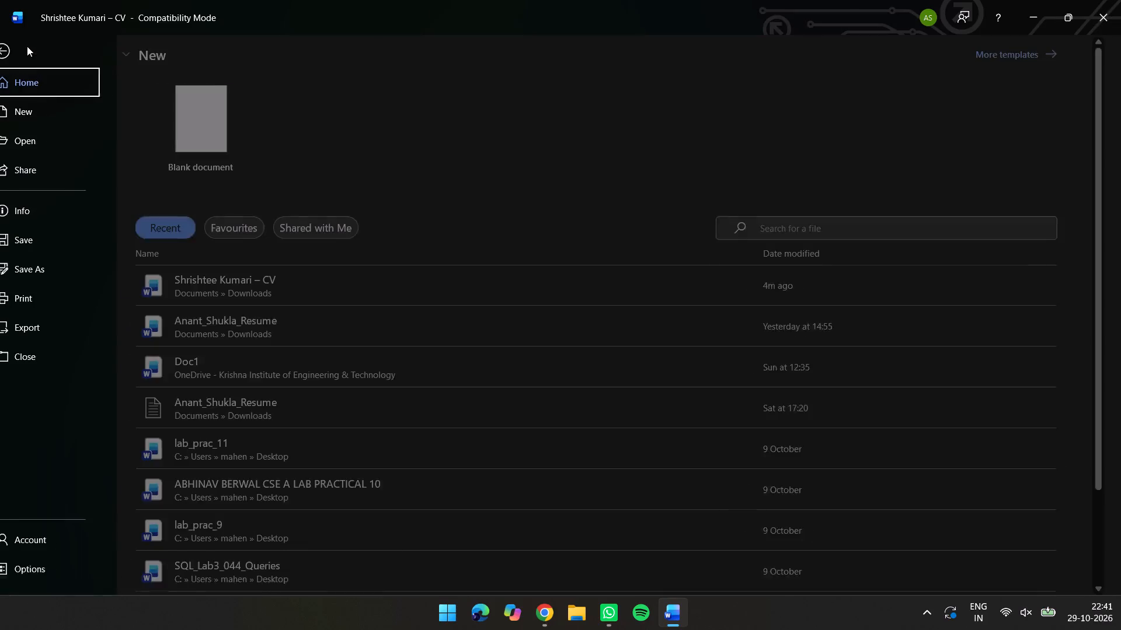
left_click(54, 291)
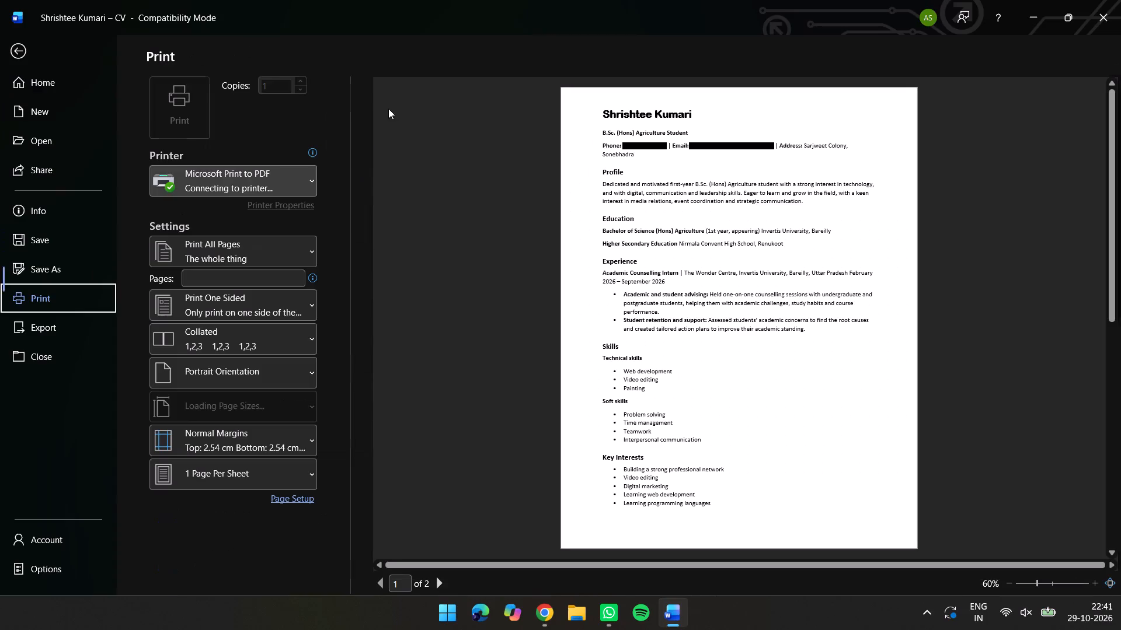
scroll(589, 287, "down", 3)
scroll(589, 287, "up", 1)
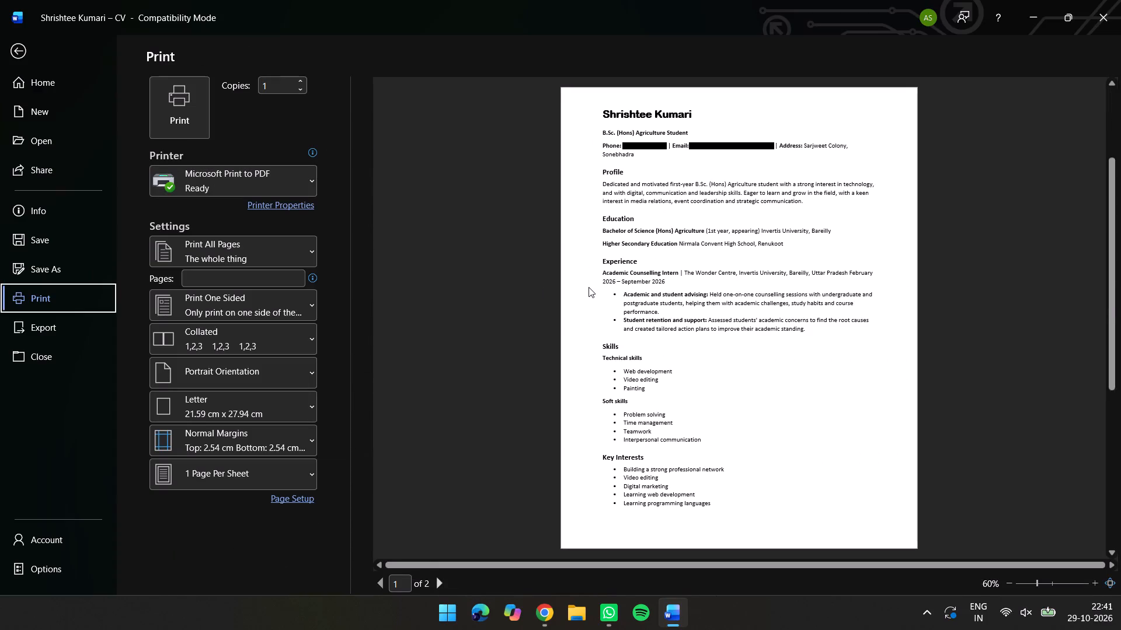
scroll(589, 287, "up", 3)
scroll(589, 287, "down", 3)
scroll(589, 287, "up", 4)
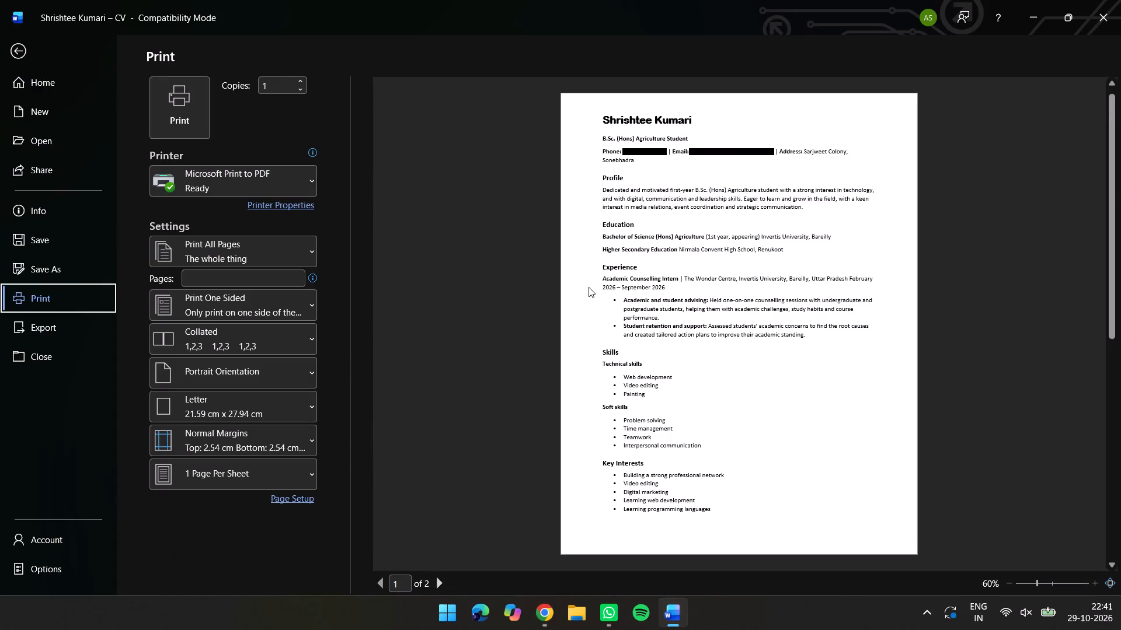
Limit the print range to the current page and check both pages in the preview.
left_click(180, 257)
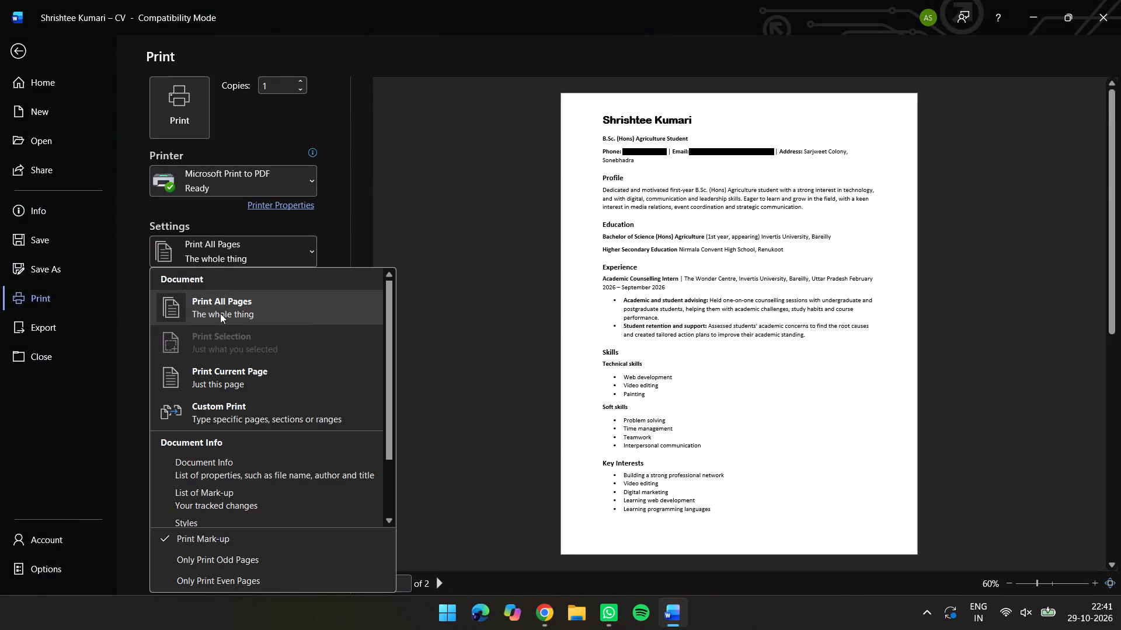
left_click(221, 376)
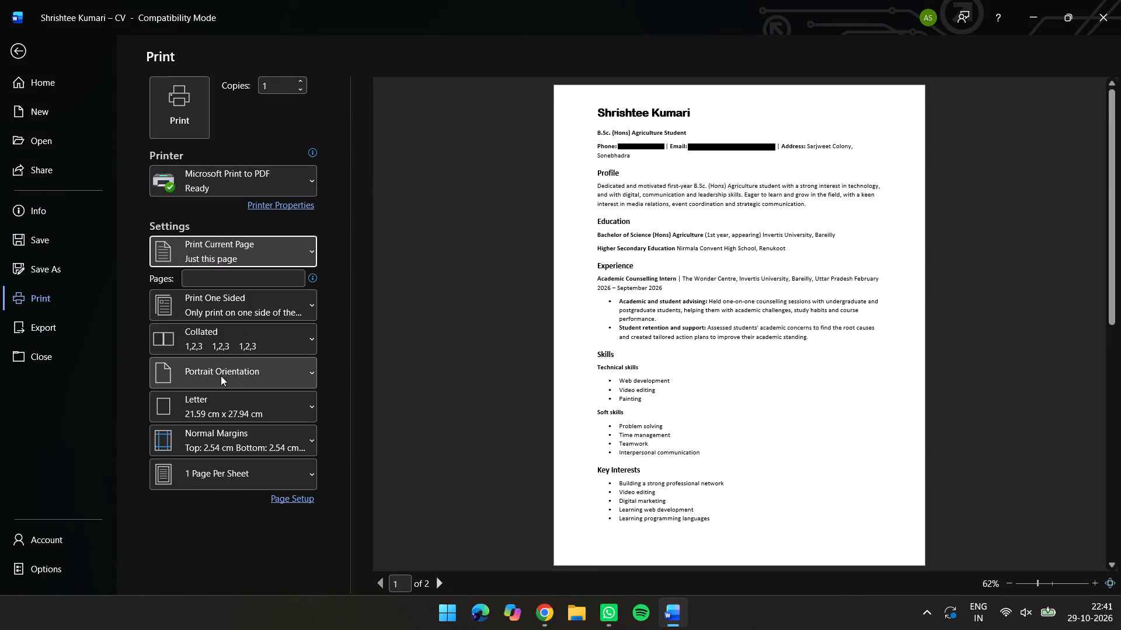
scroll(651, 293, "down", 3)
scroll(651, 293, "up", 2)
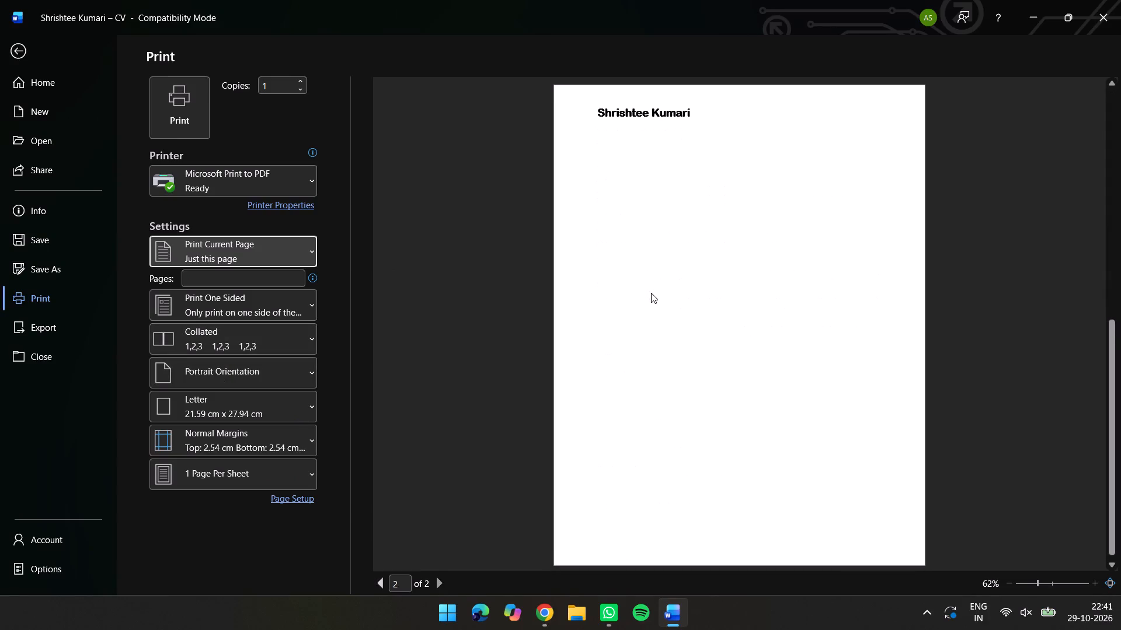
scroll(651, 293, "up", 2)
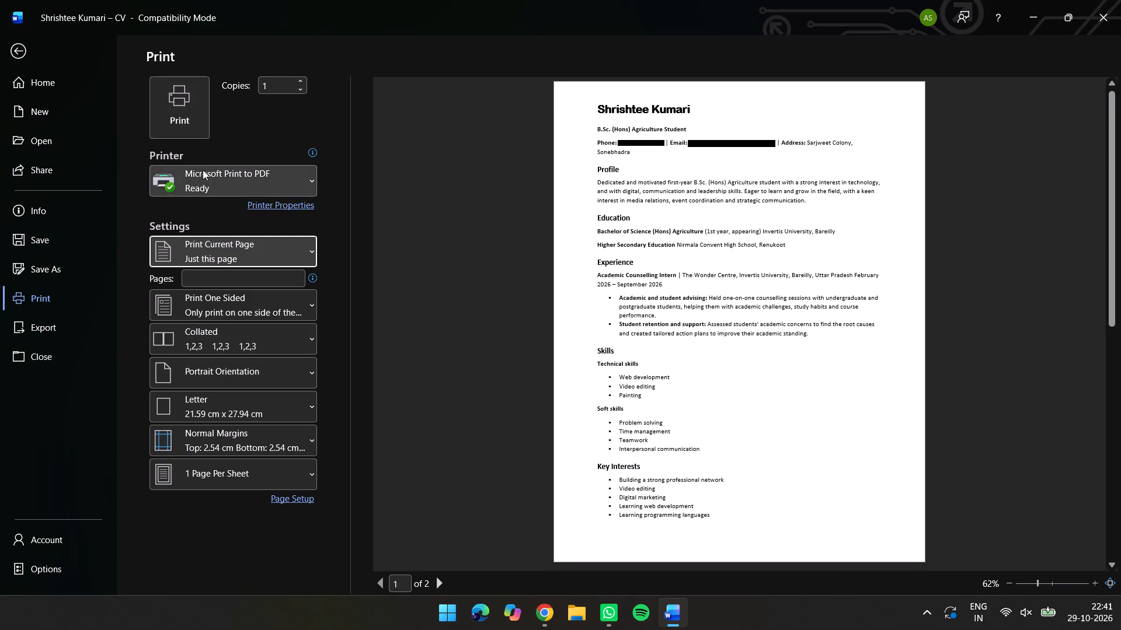
Set the print range to page 1 only and check the preview.
left_click(220, 272)
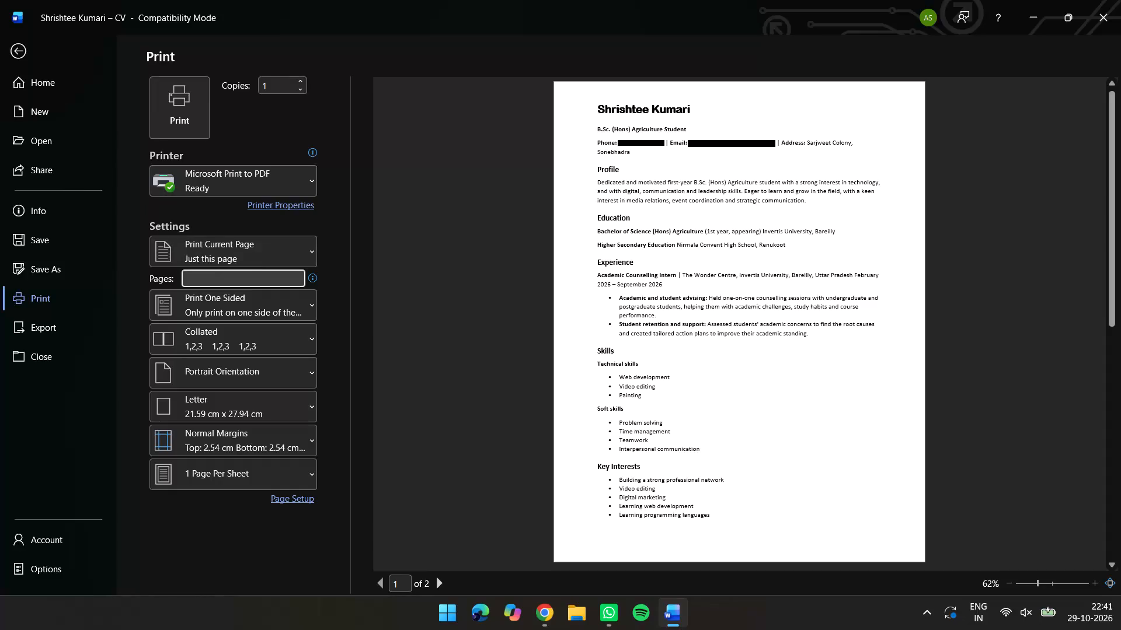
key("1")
scroll(673, 273, "down", 2)
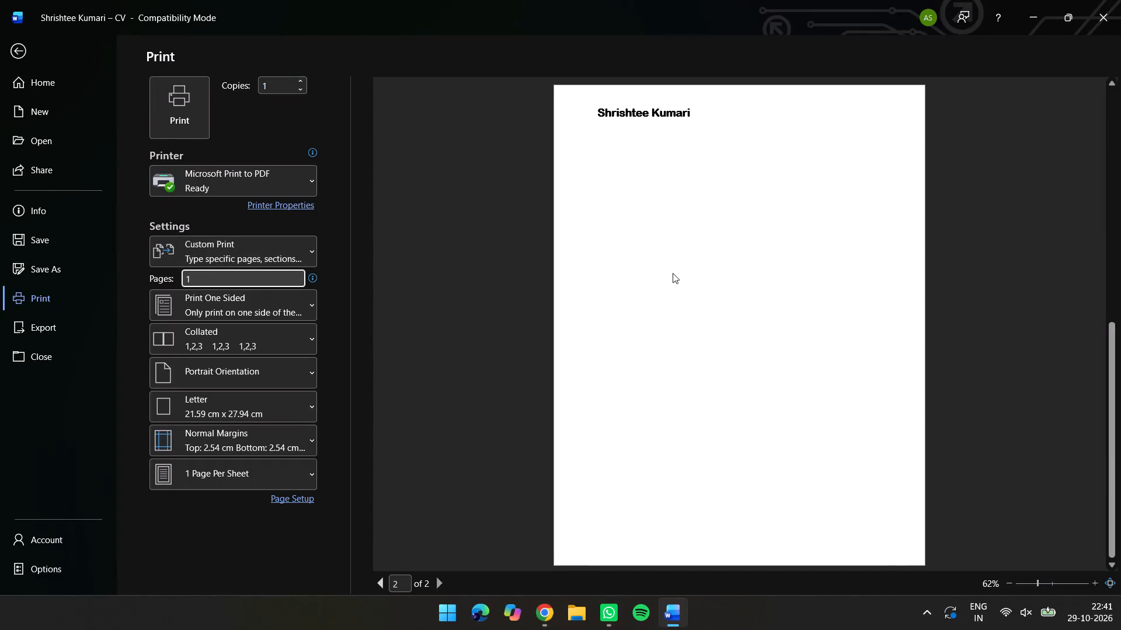
scroll(673, 273, "up", 3)
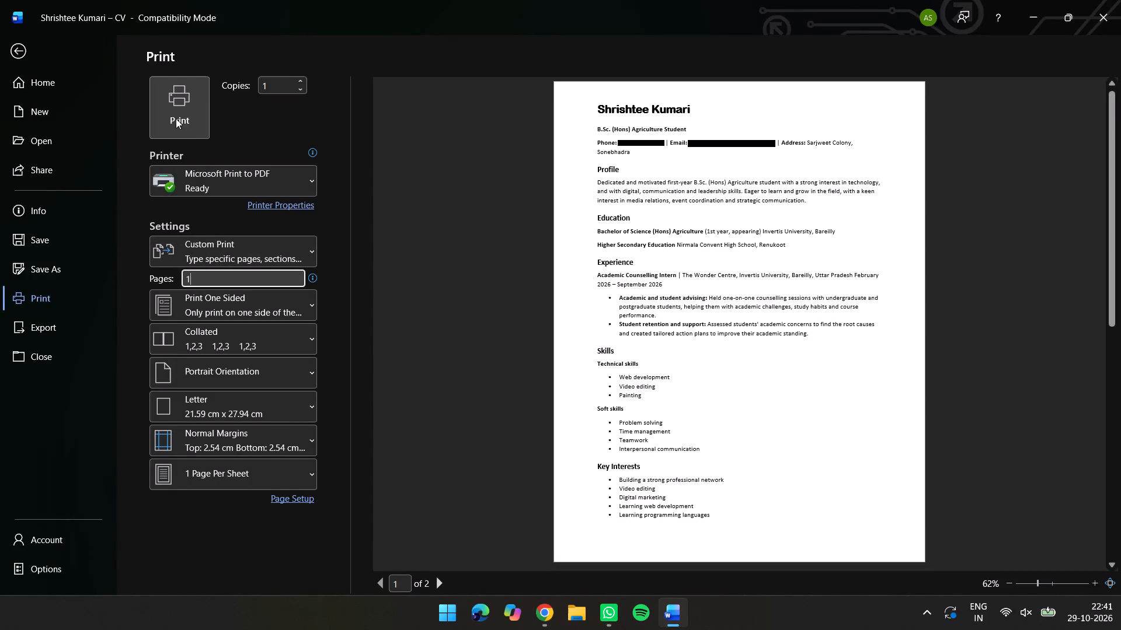
Print the CV with Microsoft Print to PDF, saving the output on the Desktop as New_cv.
left_click(176, 118)
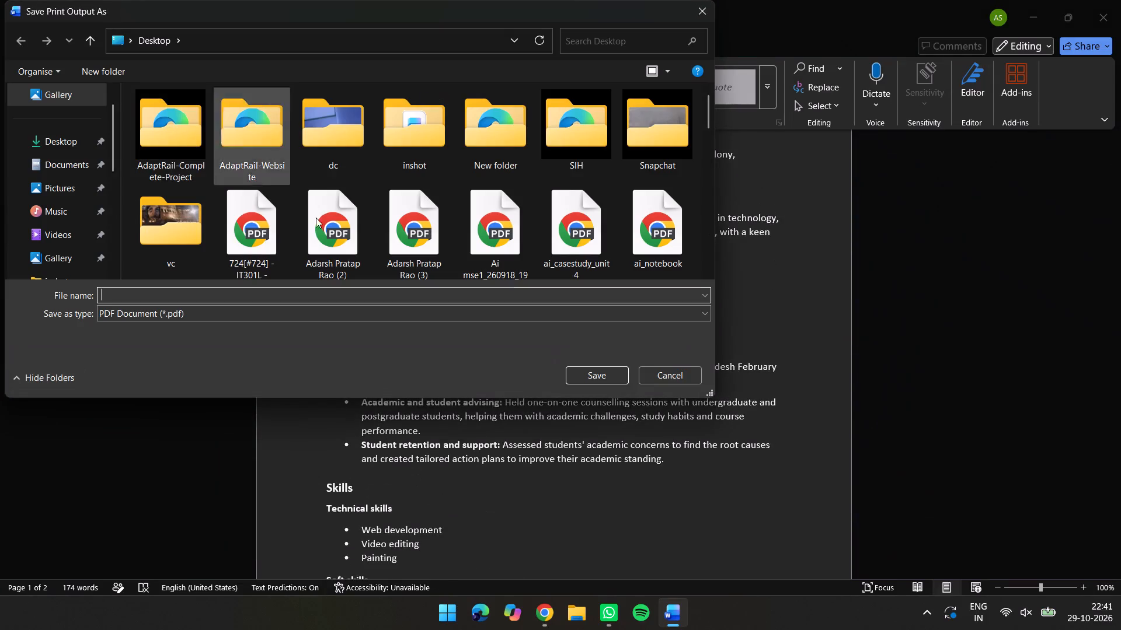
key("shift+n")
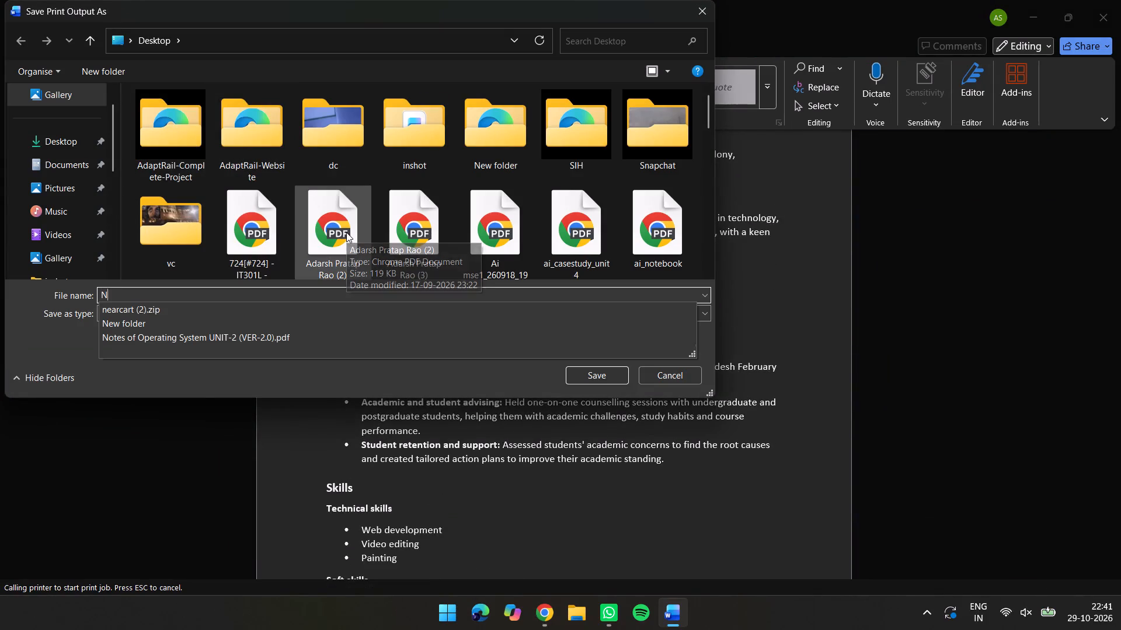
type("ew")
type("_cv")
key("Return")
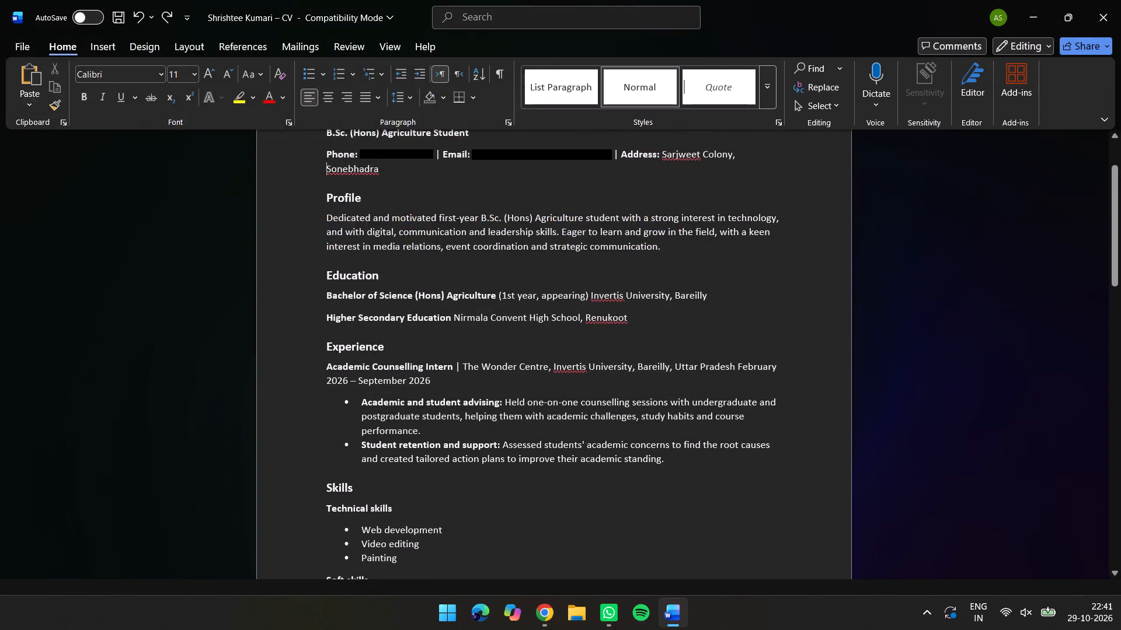
Open the New_cv PDF from the recent files in File Explorer, review its page, and close it.
left_click(548, 615)
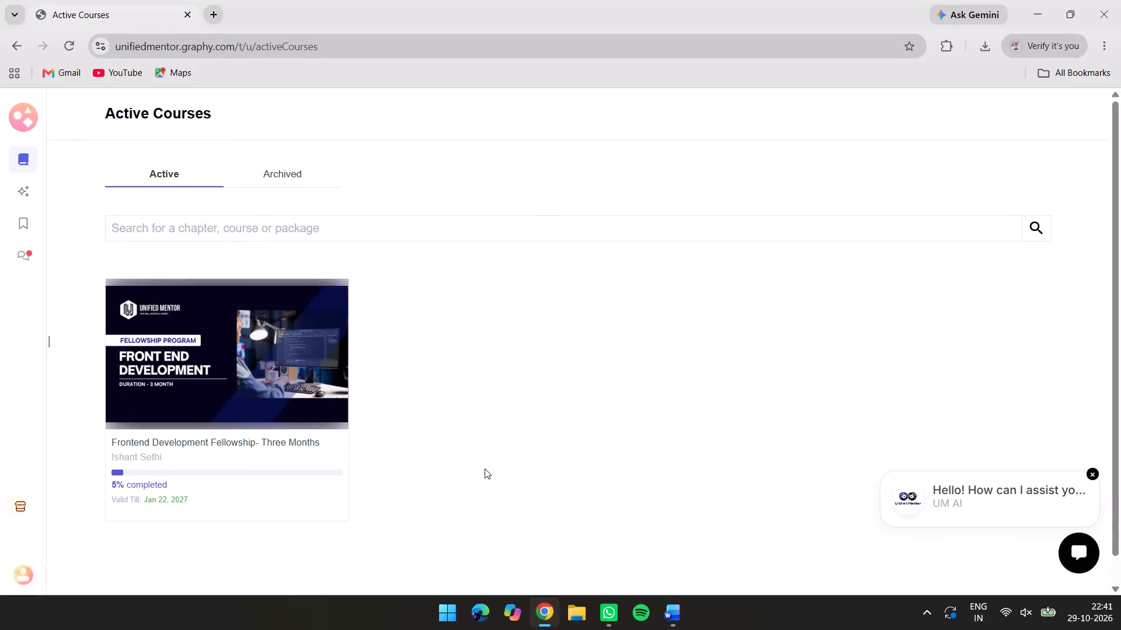
left_click(583, 607)
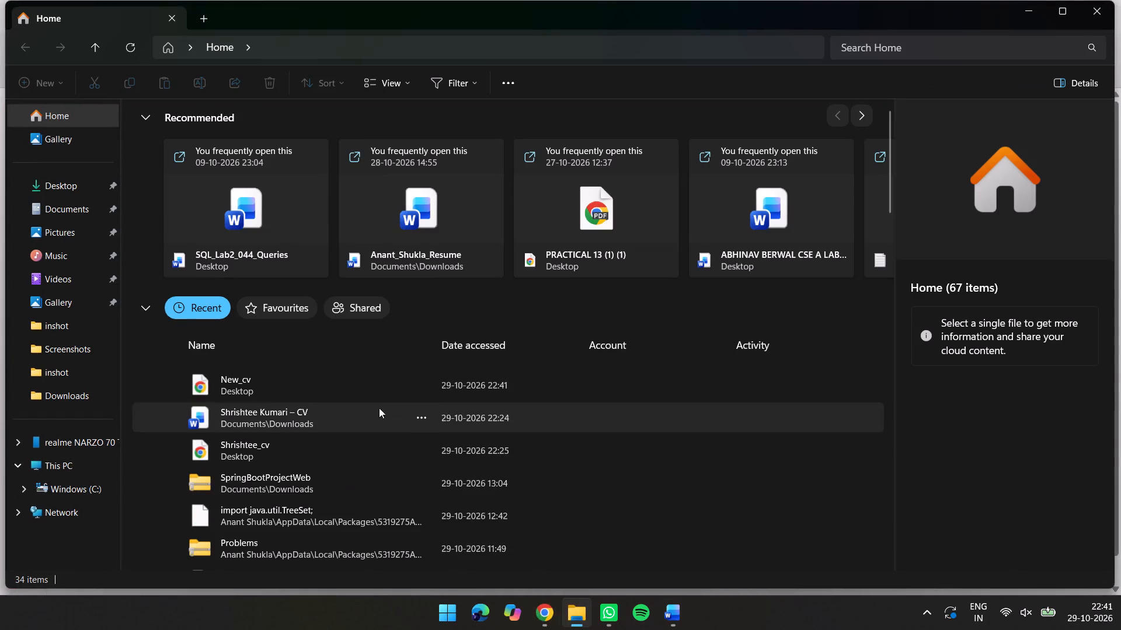
double_click(321, 394)
scroll(516, 302, "down", 2)
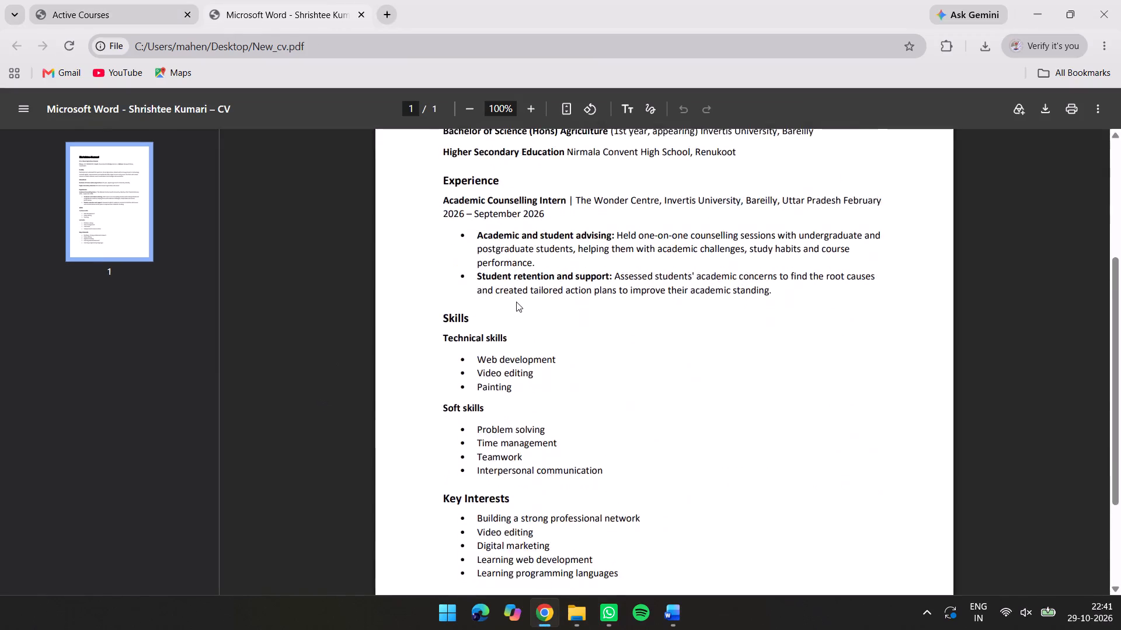
scroll(516, 302, "down", 2)
scroll(516, 302, "up", 9)
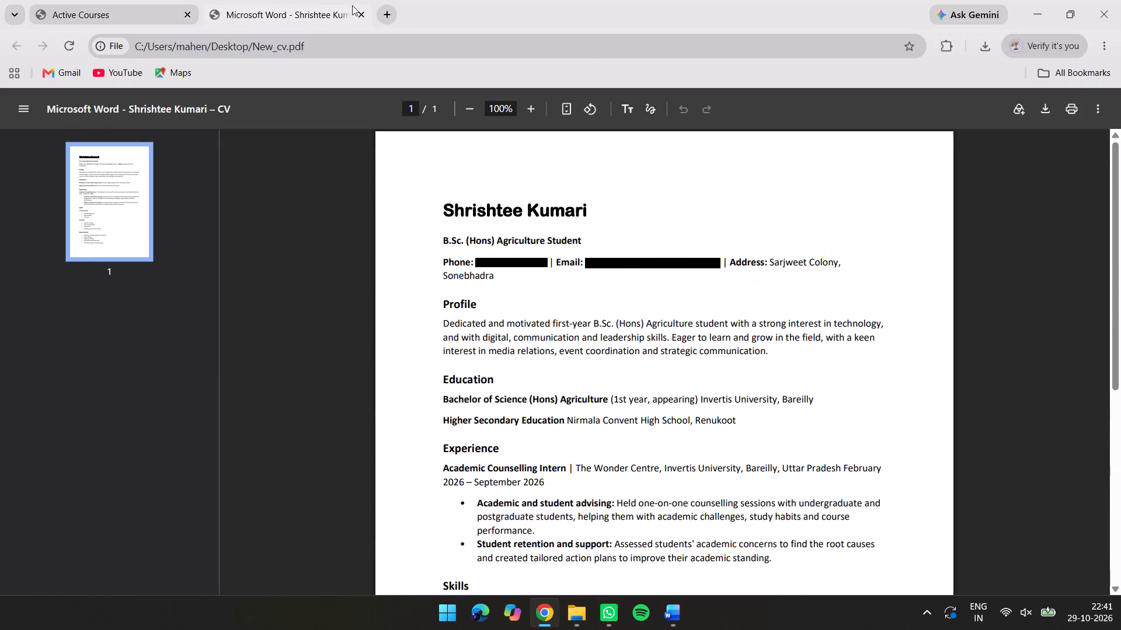
left_click(364, 21)
left_click(363, 21)
left_click_drag(361, 17, 509, 389)
left_click(364, 12)
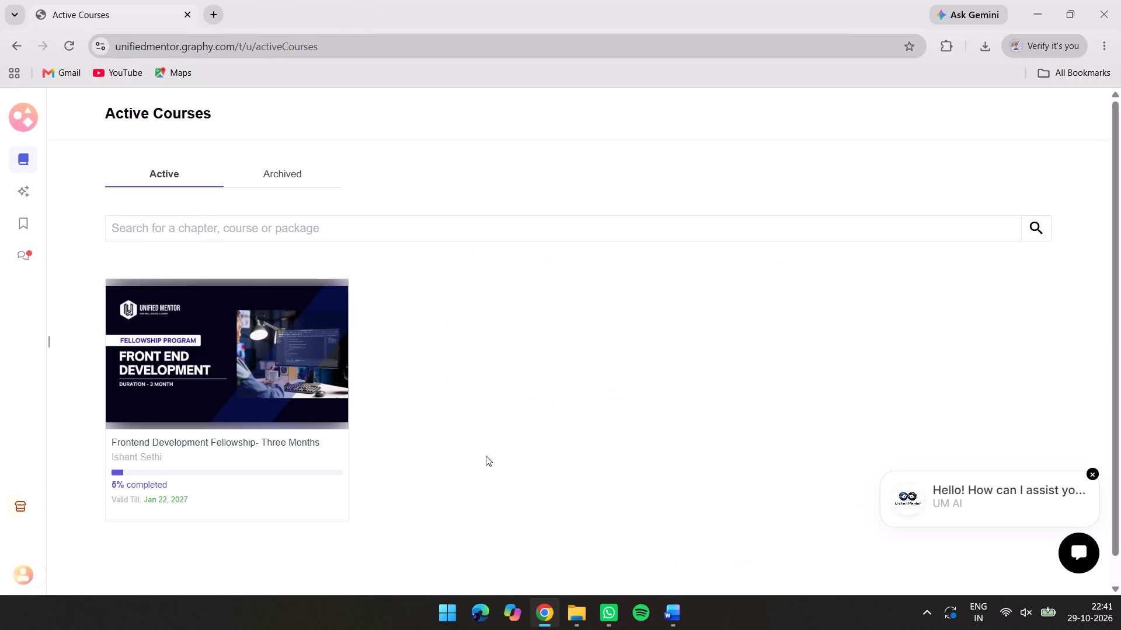
Switch back to the File Explorer window listing the New_cv PDF.
left_click_drag(582, 621, 568, 562)
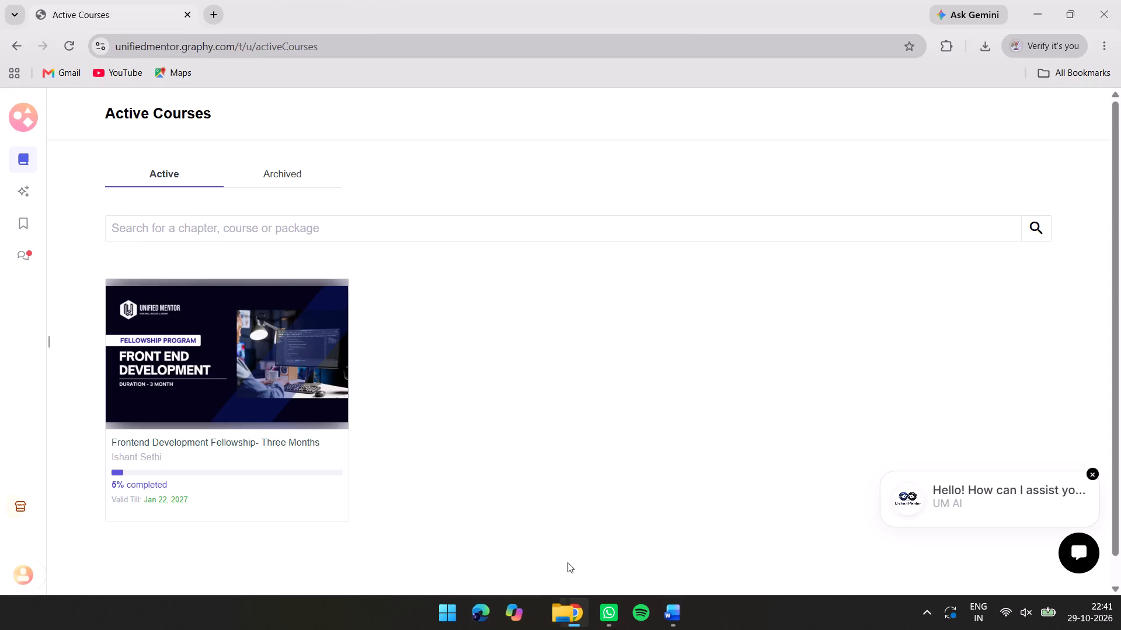
left_click_drag(568, 562, 578, 579)
left_click(578, 615)
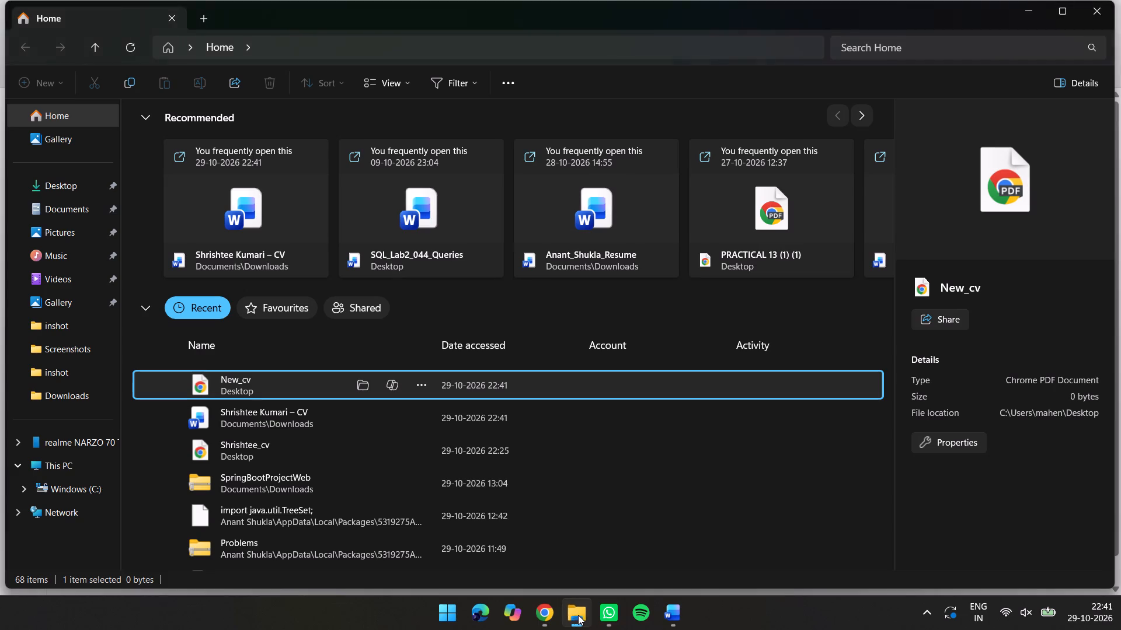
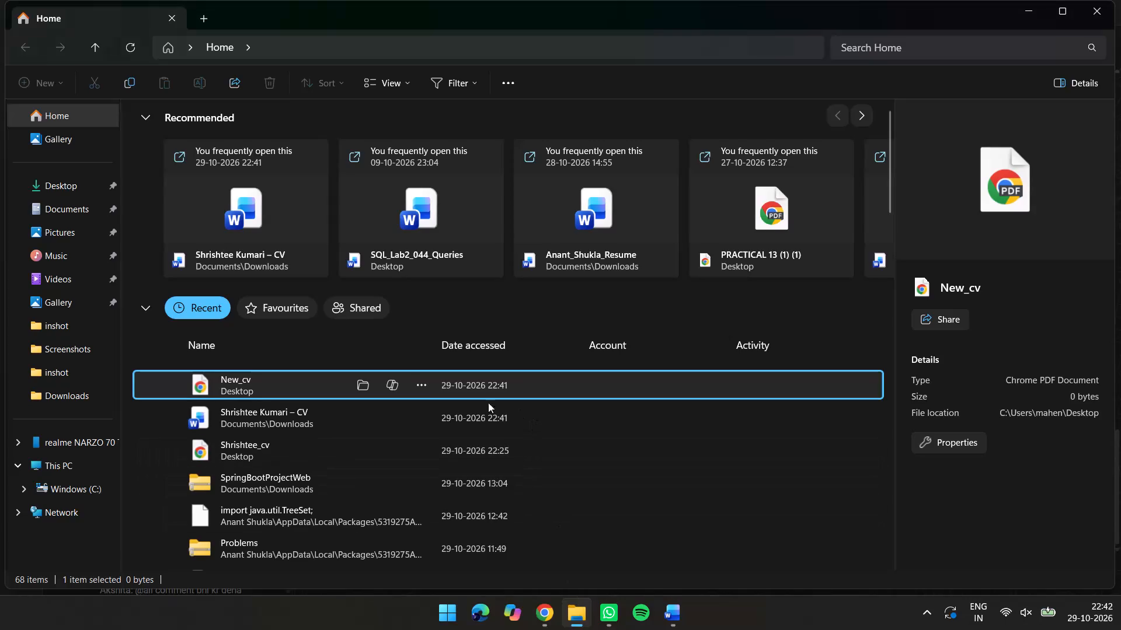
Copy the New_cv PDF from the recent files list to the clipboard.
left_click(421, 384)
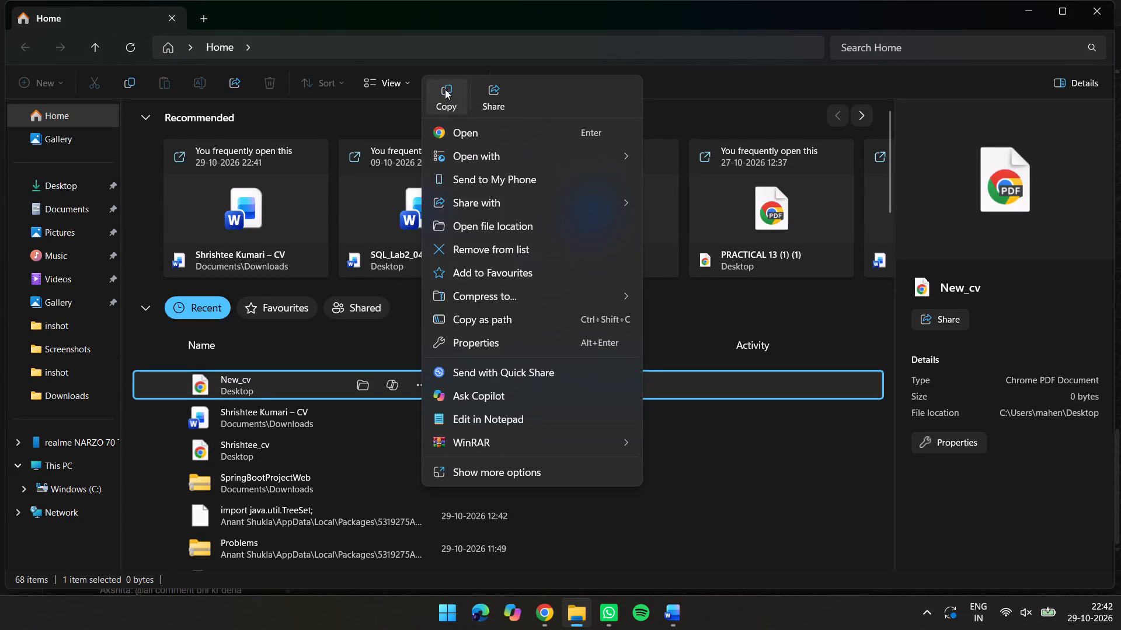
left_click(445, 89)
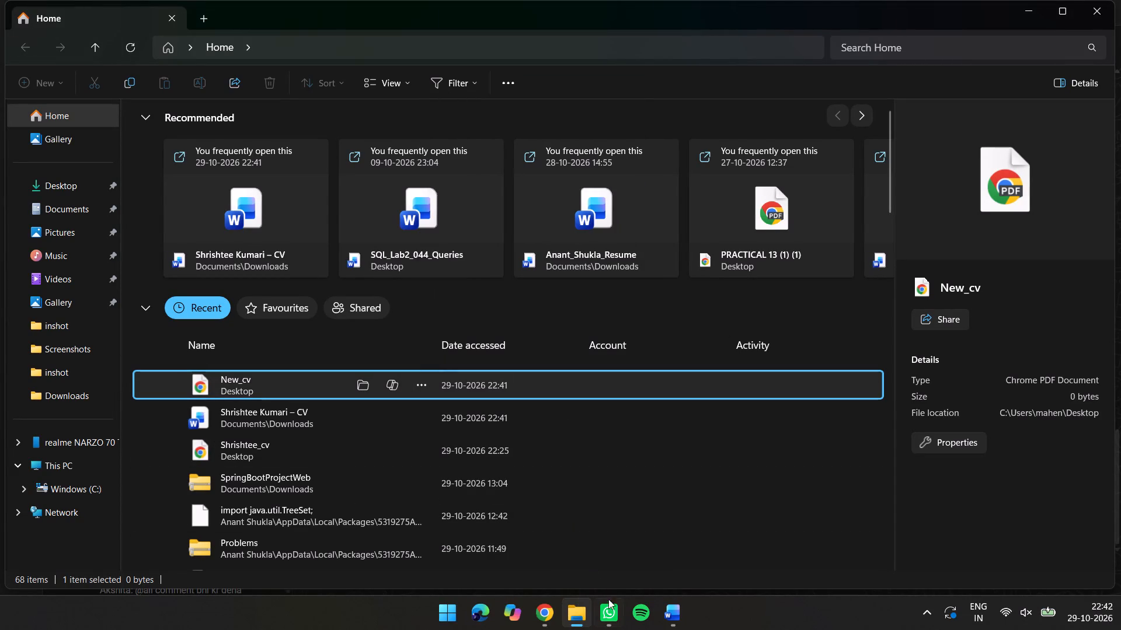
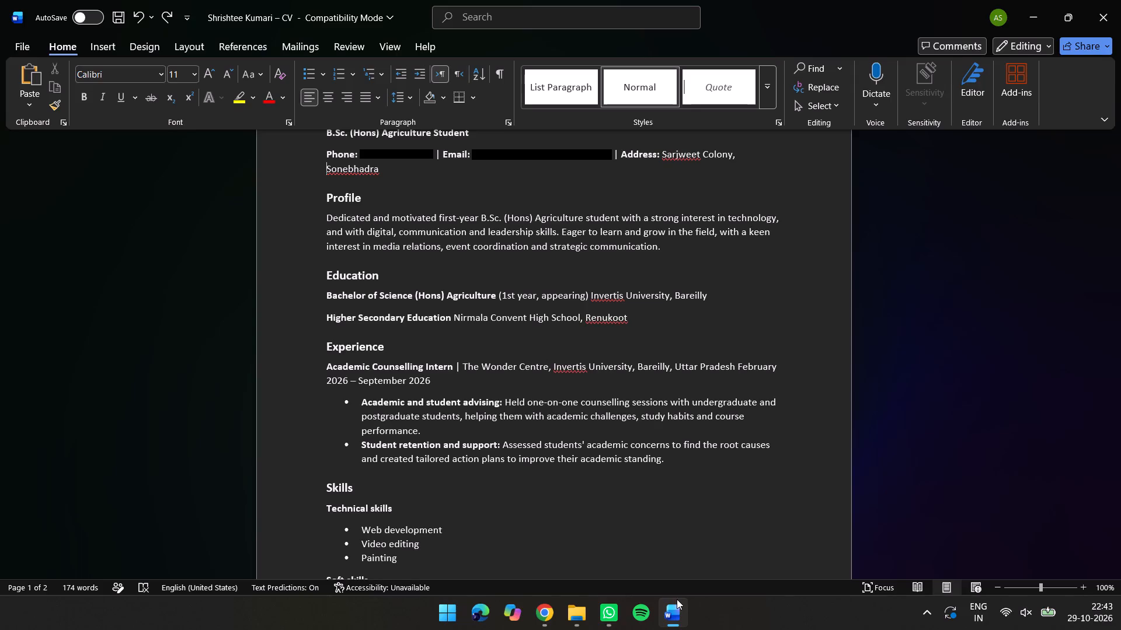
Change the year of study in the Bachelor of Science education entry to 2nd.
left_click(513, 297)
key("BackSpace")
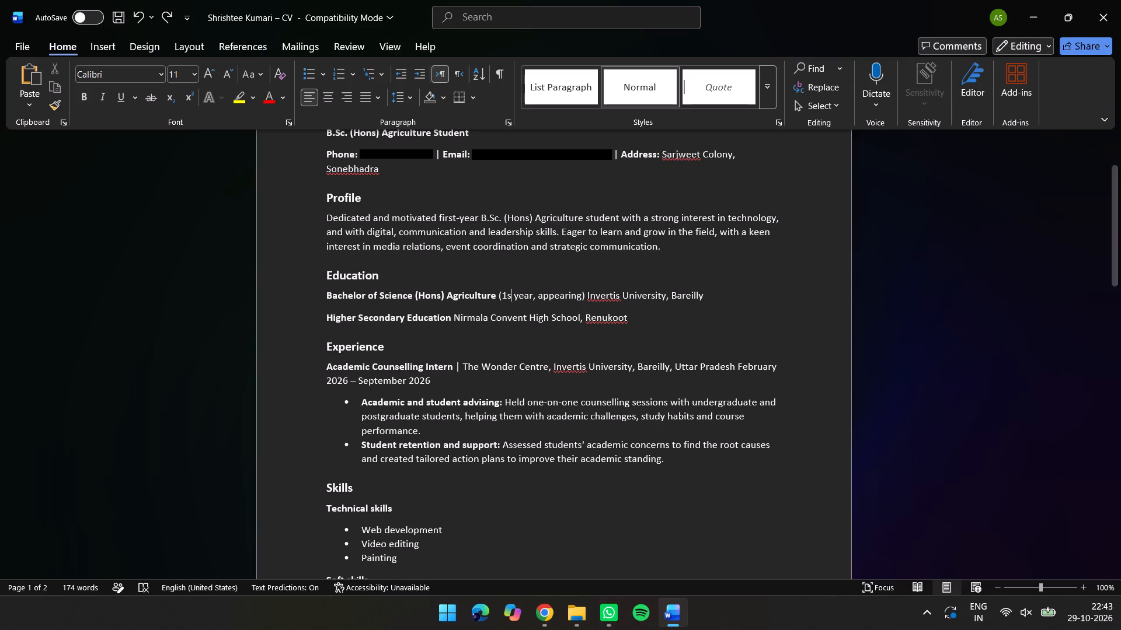
key("BackSpace")
key("BackSpace")
key("2")
type("nd")
Delete the address and its preceding separator from the contact line, leaving only phone and email.
left_click_drag(536, 178, 614, 160)
key("BackSpace")
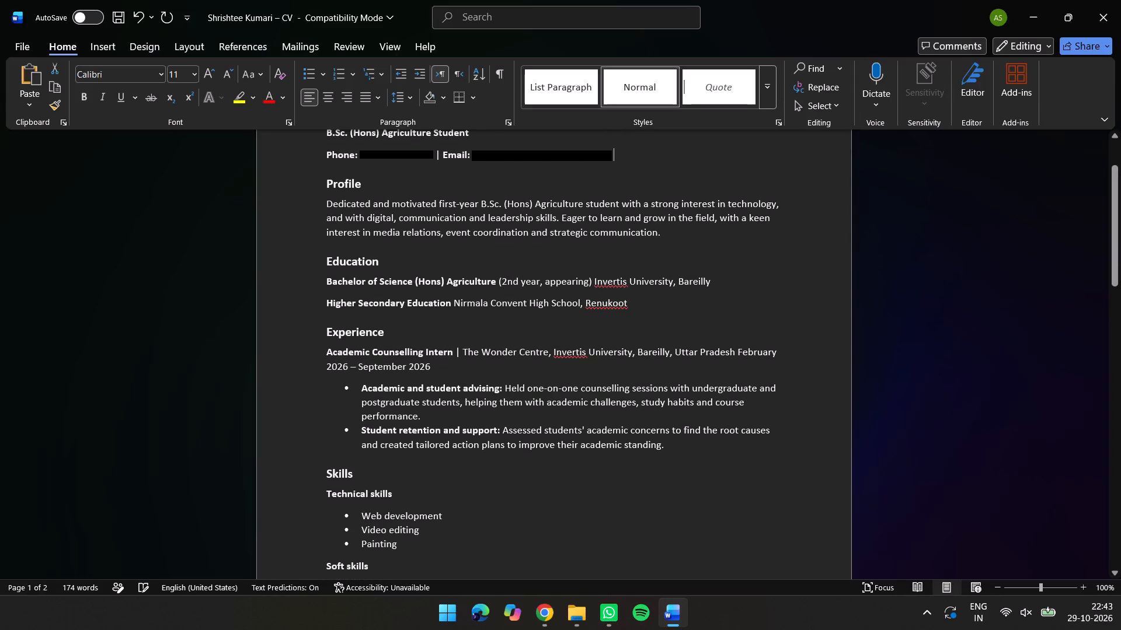
key("BackSpace")
Add a new line below the contact details containing the label "LinkedIn:-".
scroll(614, 160, "up", 1)
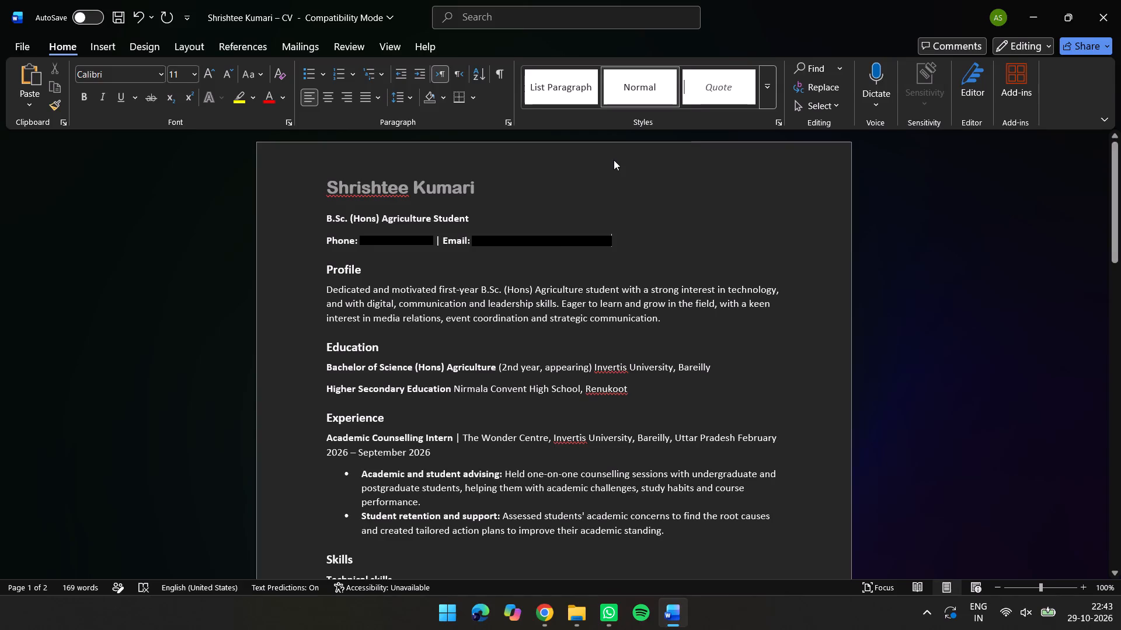
key("space")
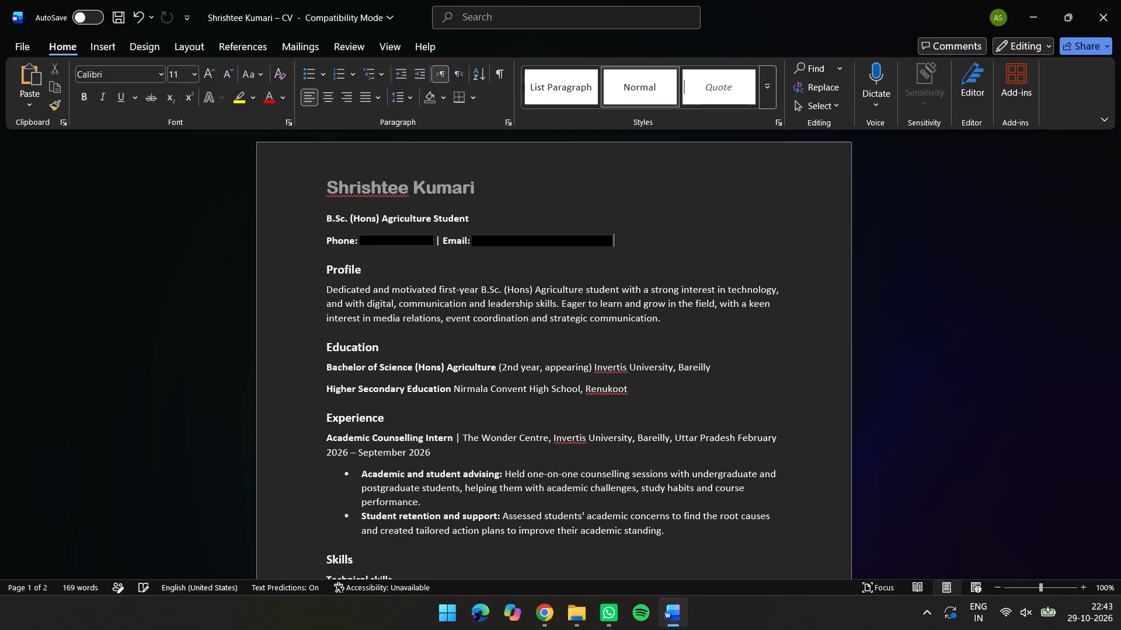
key("Return")
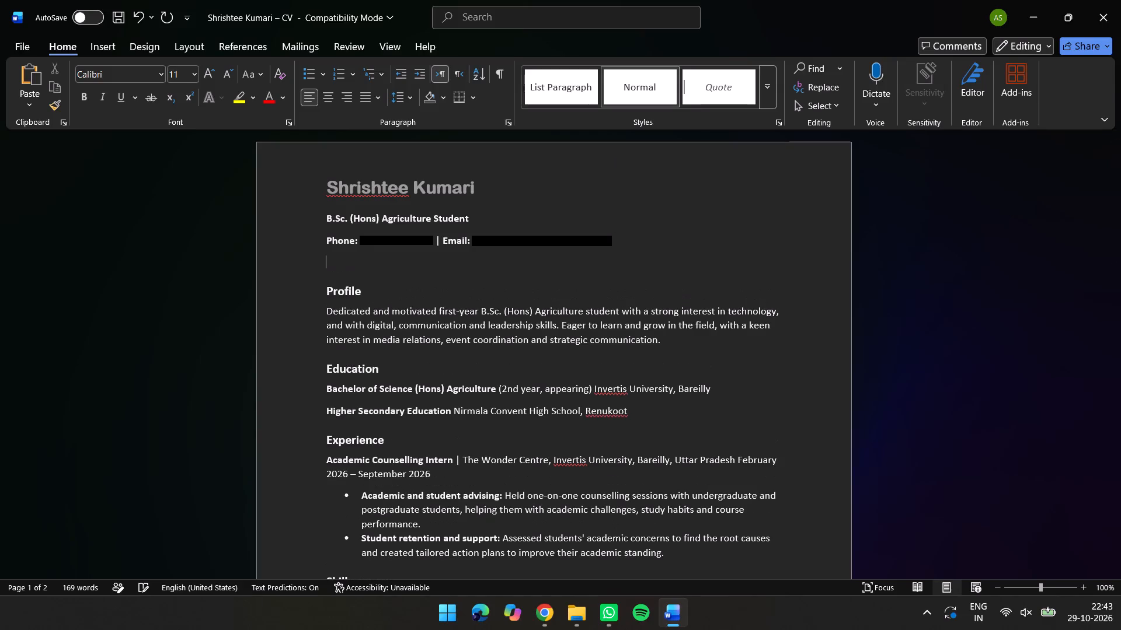
type("Linked")
type("In")
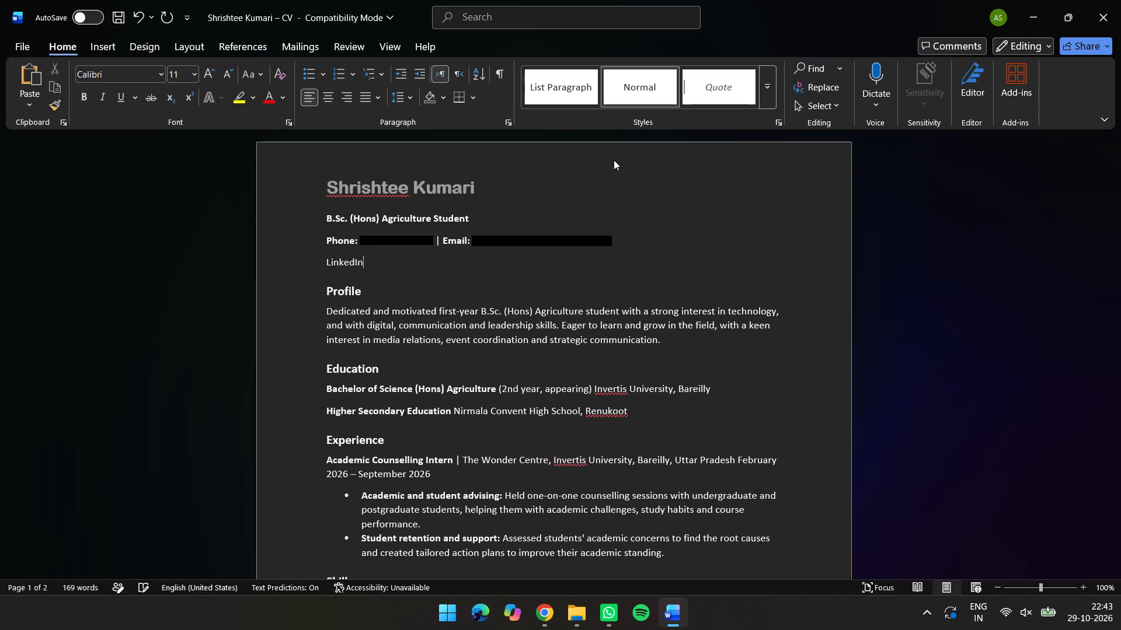
type(":-")
key("space")
Join the LinkedIn label onto the contact line after the email, separated by a vertical bar, and place the cursor after it.
scroll(616, 263, "down", 8)
scroll(616, 263, "up", 1)
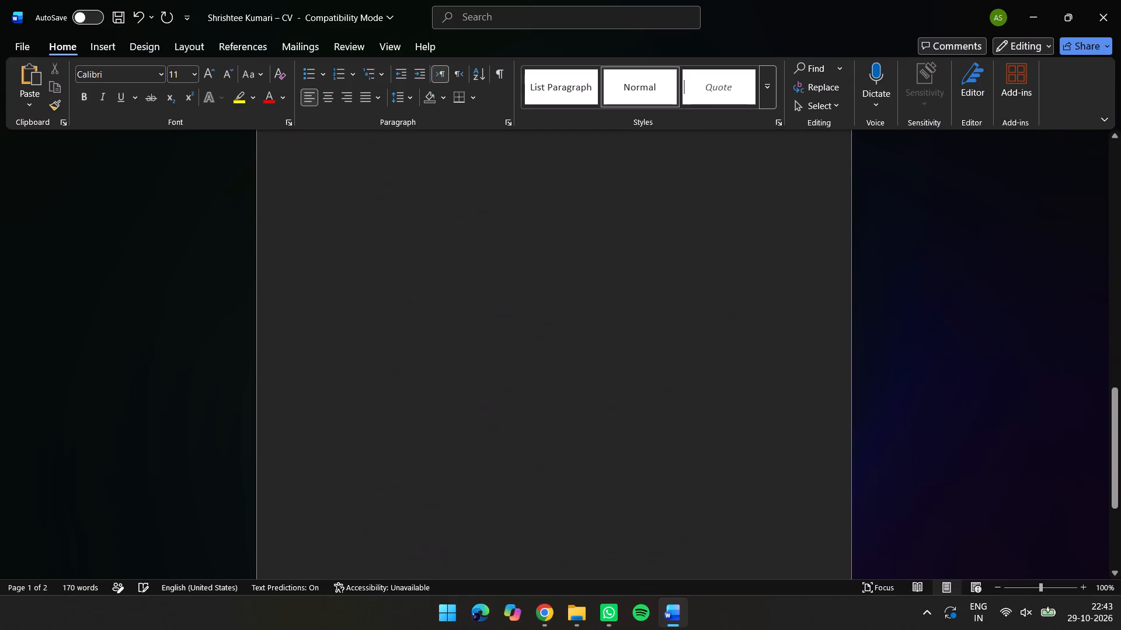
scroll(616, 263, "up", 14)
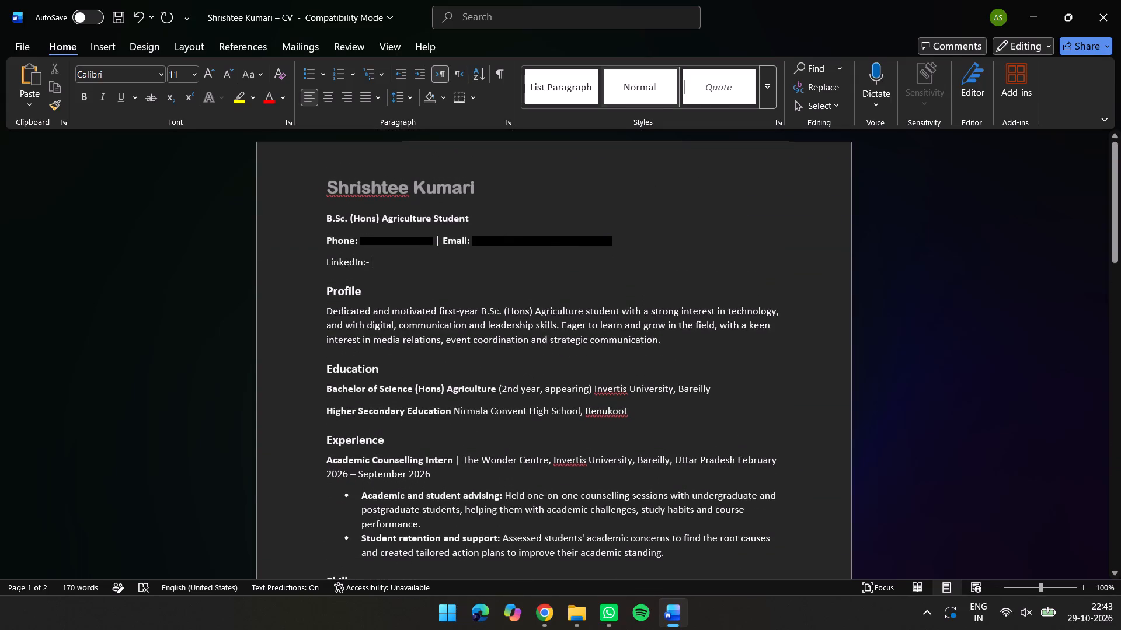
left_click(324, 262)
key("BackSpace")
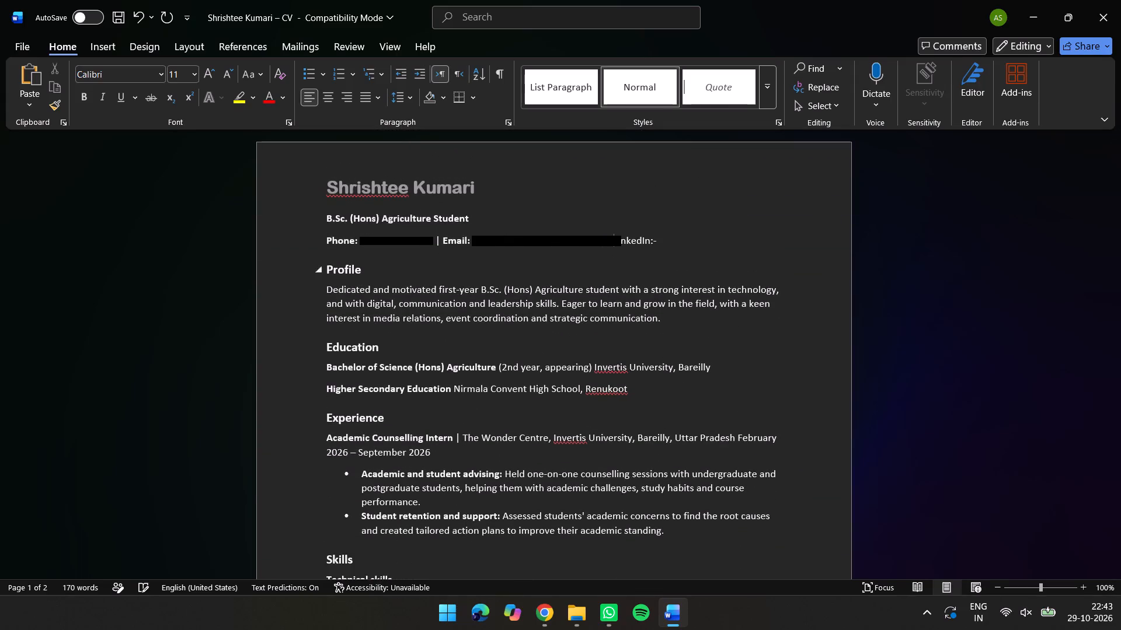
key("shift+bar")
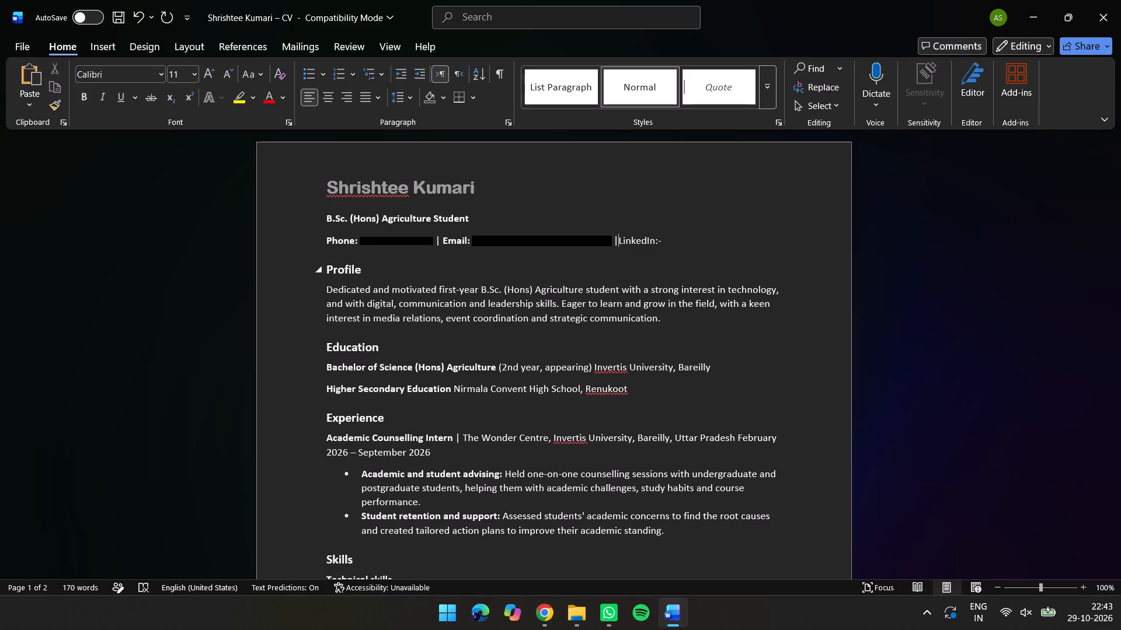
left_click(663, 242)
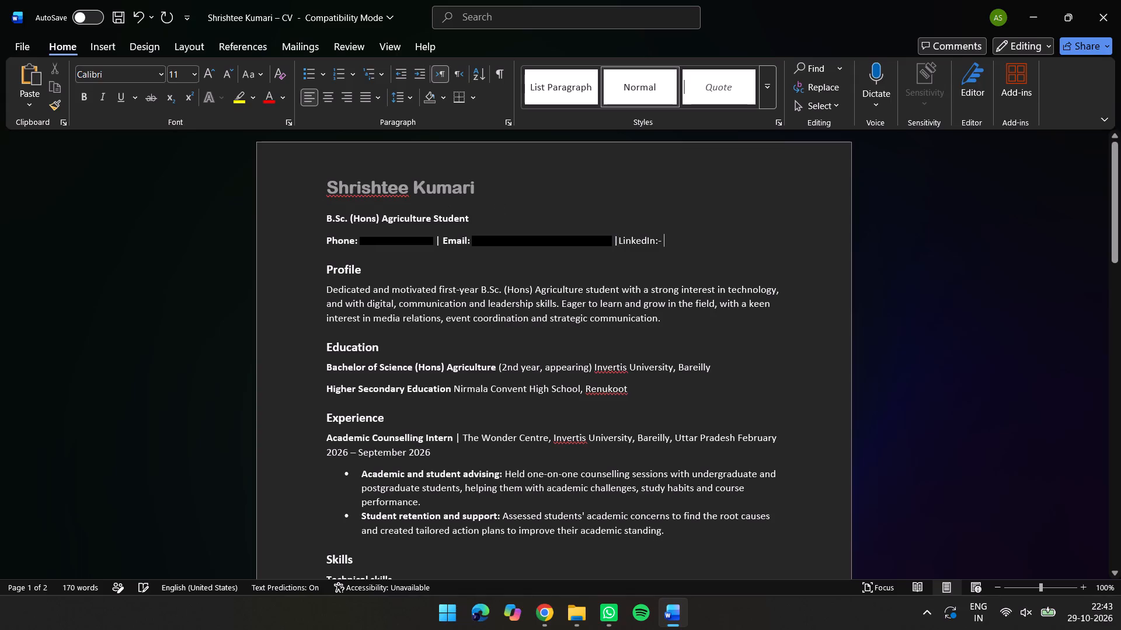
scroll(663, 242, "down", 14)
scroll(663, 242, "up", 20)
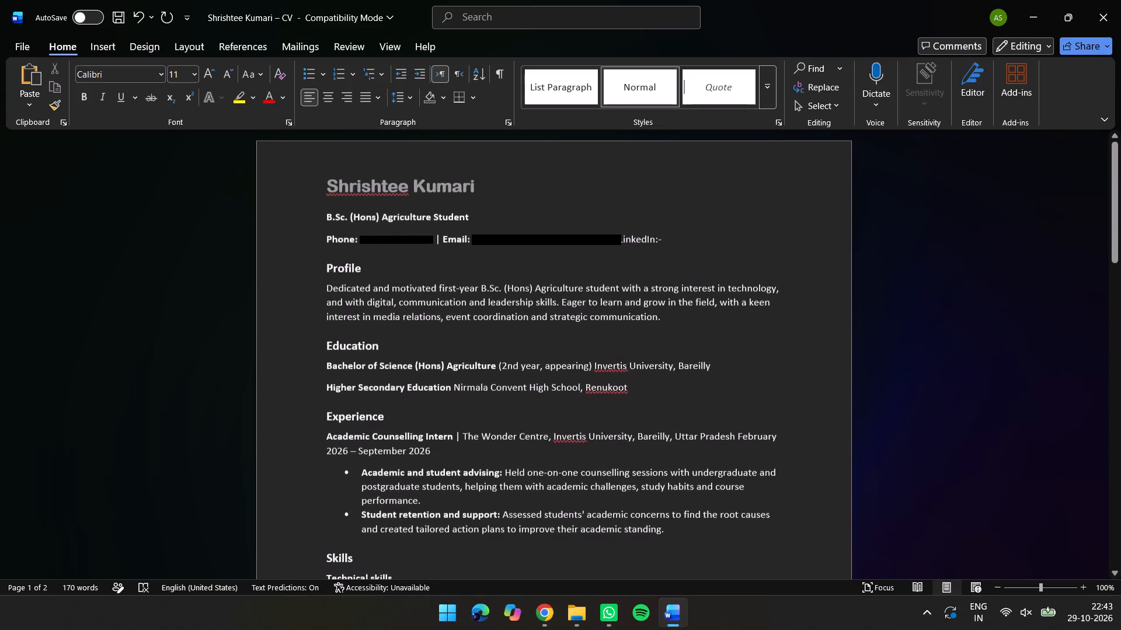
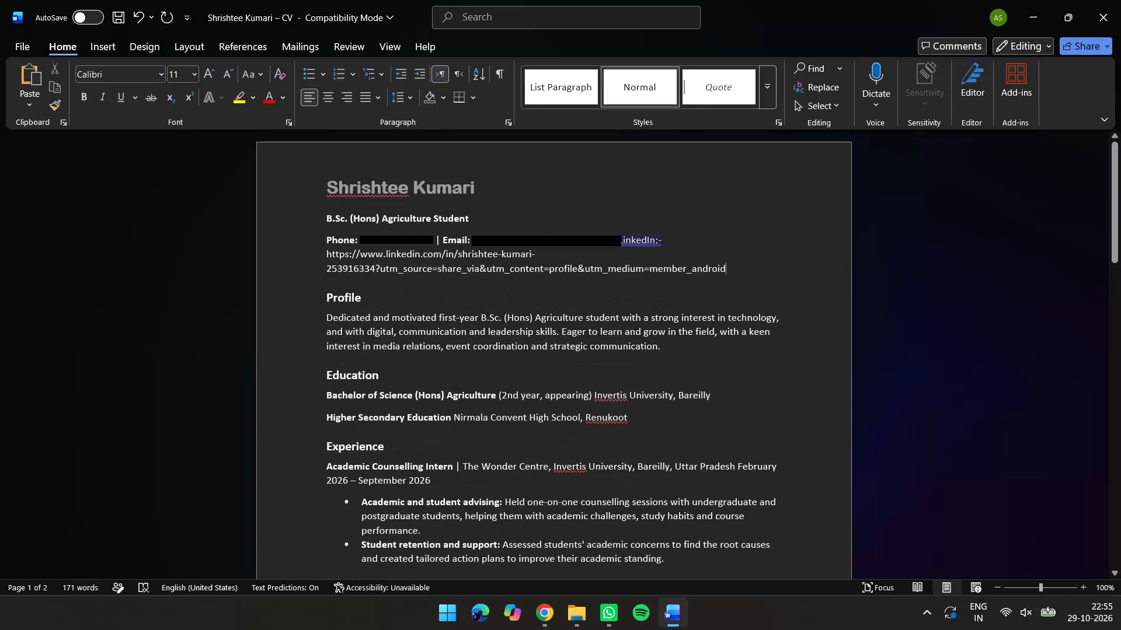
Delete the "Learning programming languages" bullet that spilled onto the second page from the Key Interests list.
scroll(674, 367, "down", 5)
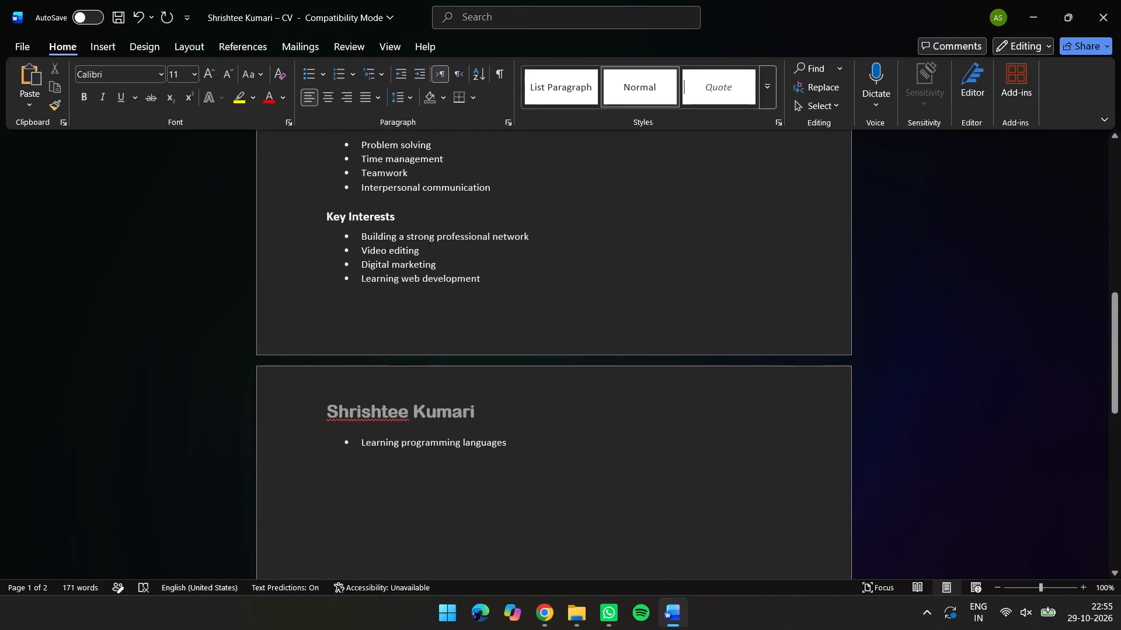
left_click_drag(543, 453, 338, 430)
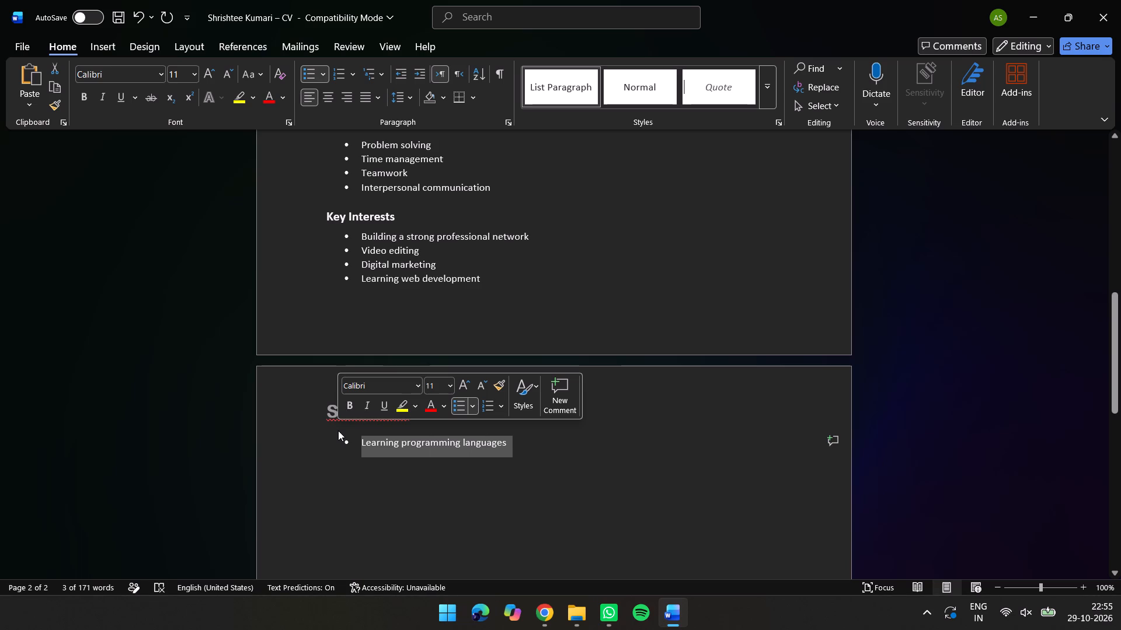
key("BackSpace")
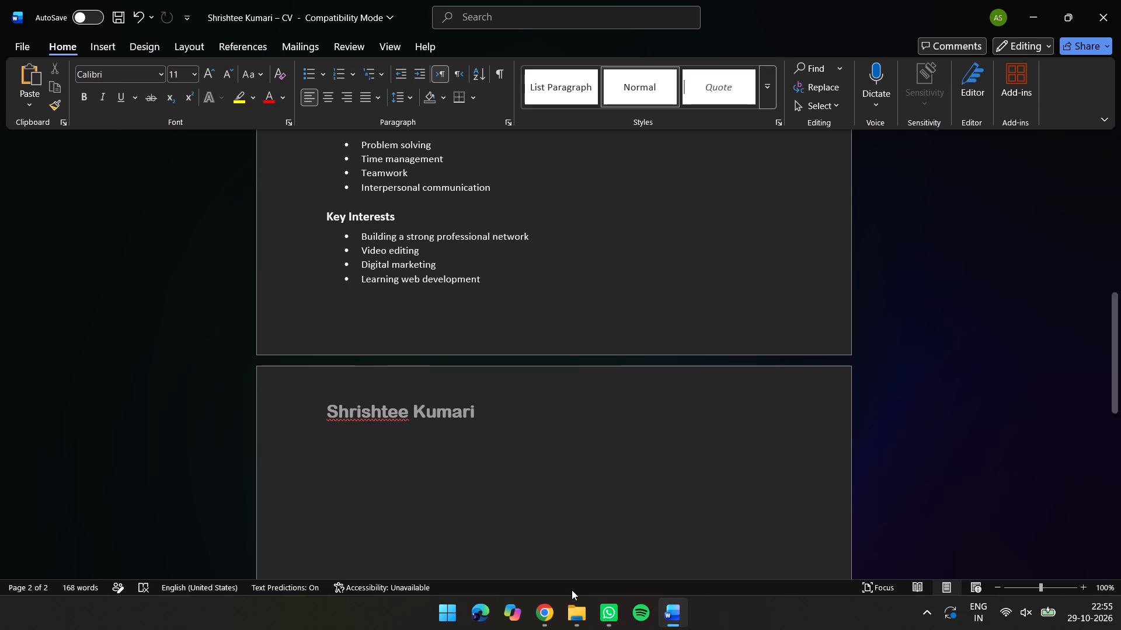
Switch to File Explorer and remove the New_cv PDF from the list of recent files.
left_click(567, 621)
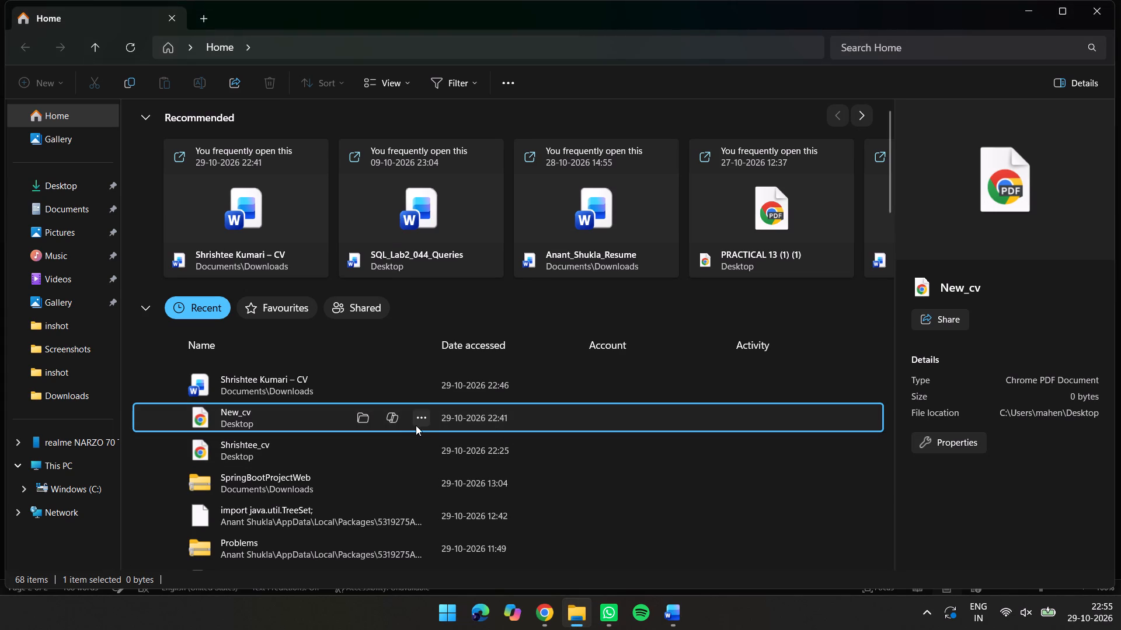
left_click(415, 424)
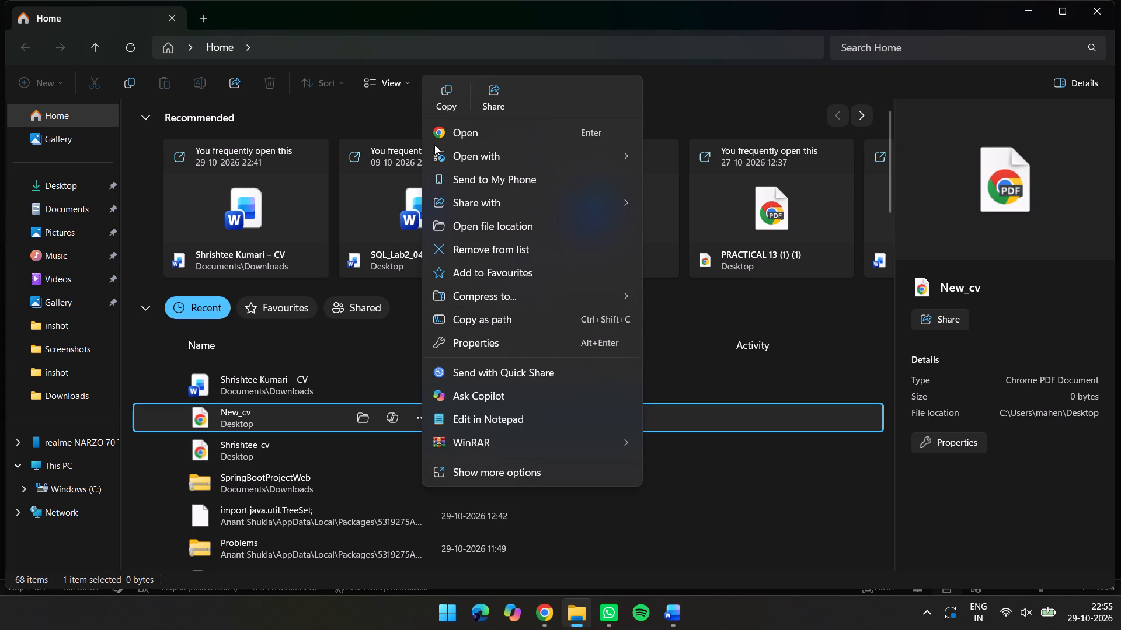
left_click(464, 253)
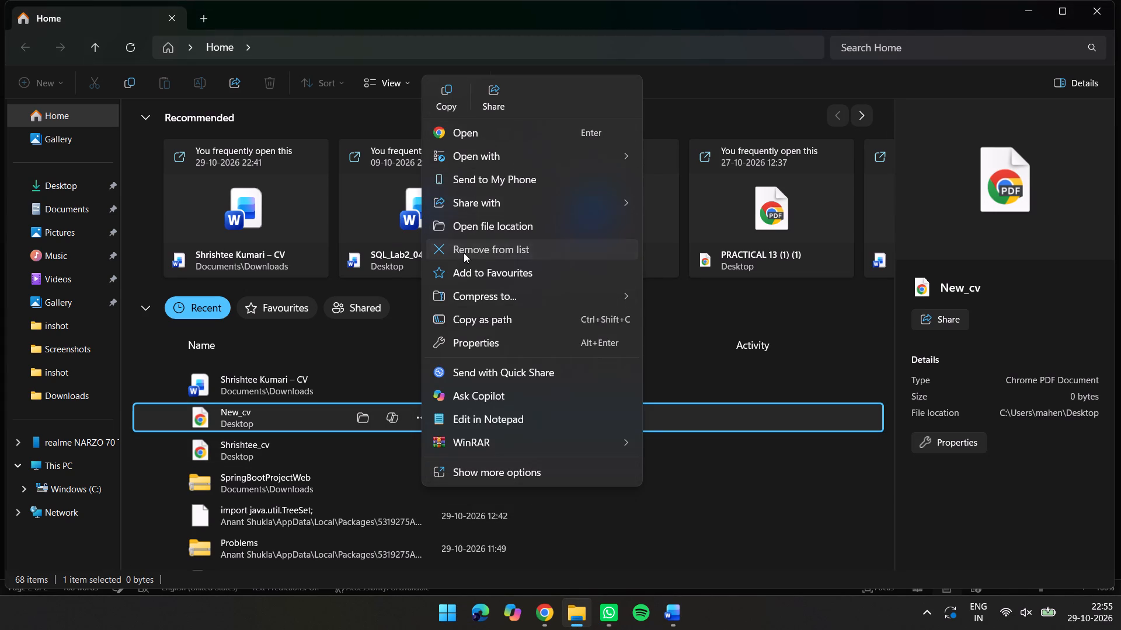
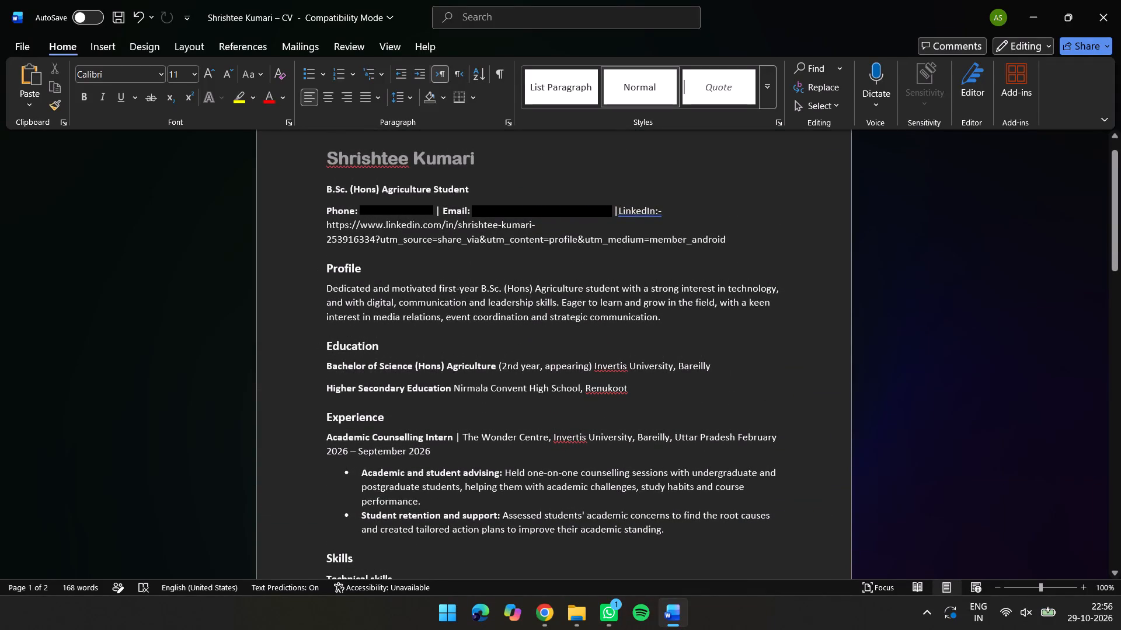
Remove the vertical bar before the LinkedIn label and move the label with its profile link onto its own line below the contact details.
left_click(615, 216)
key("Right")
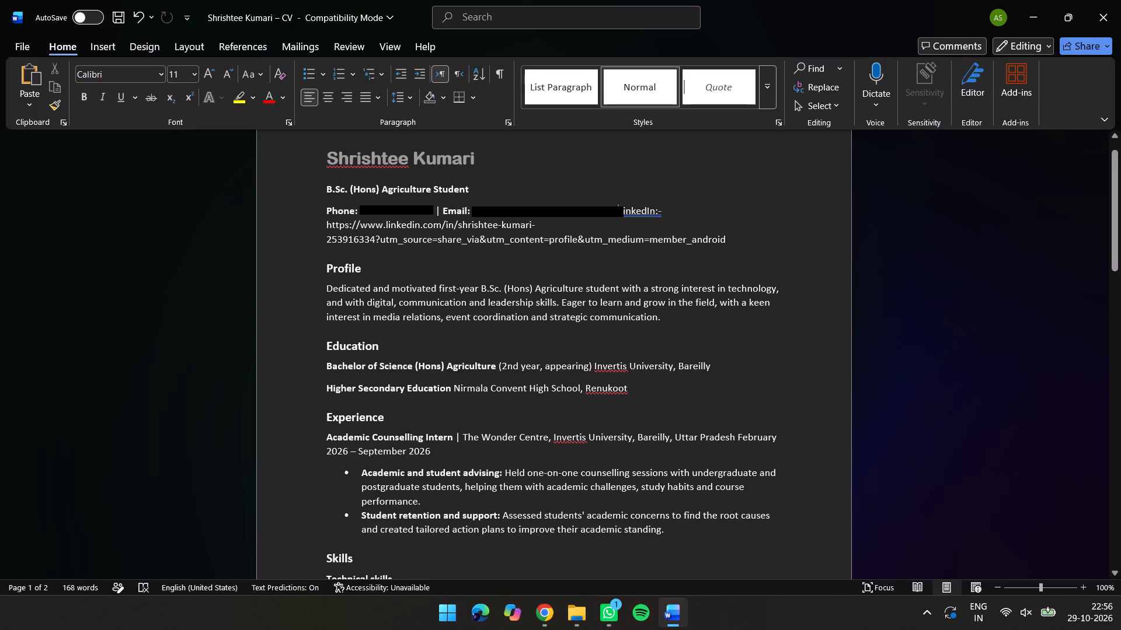
key("BackSpace")
key("backslash")
key("BackSpace")
key("Return")
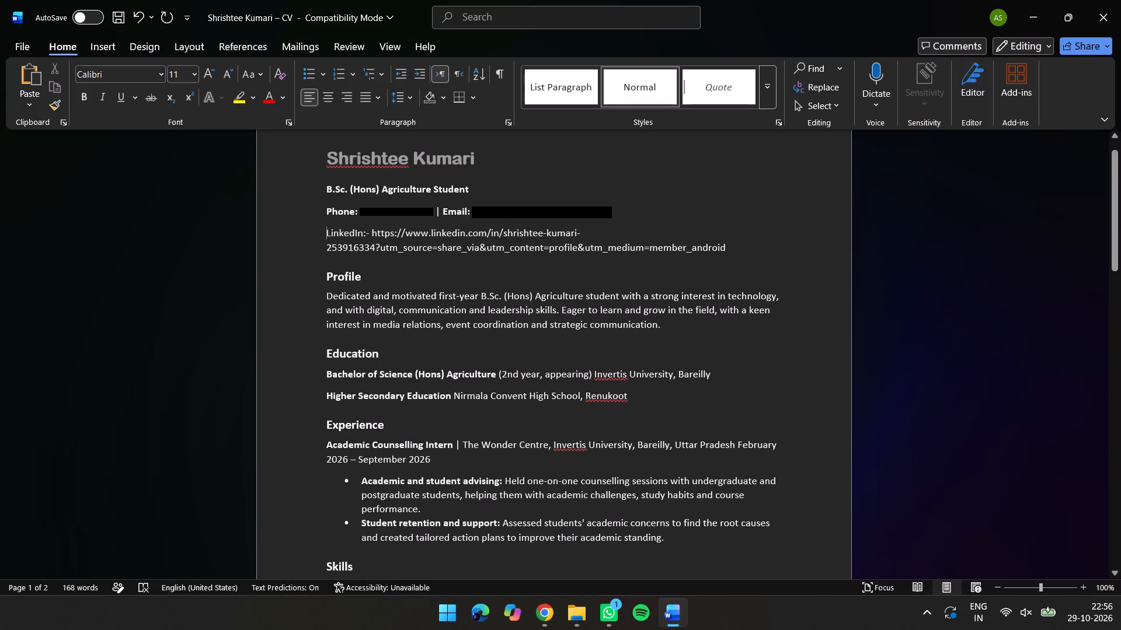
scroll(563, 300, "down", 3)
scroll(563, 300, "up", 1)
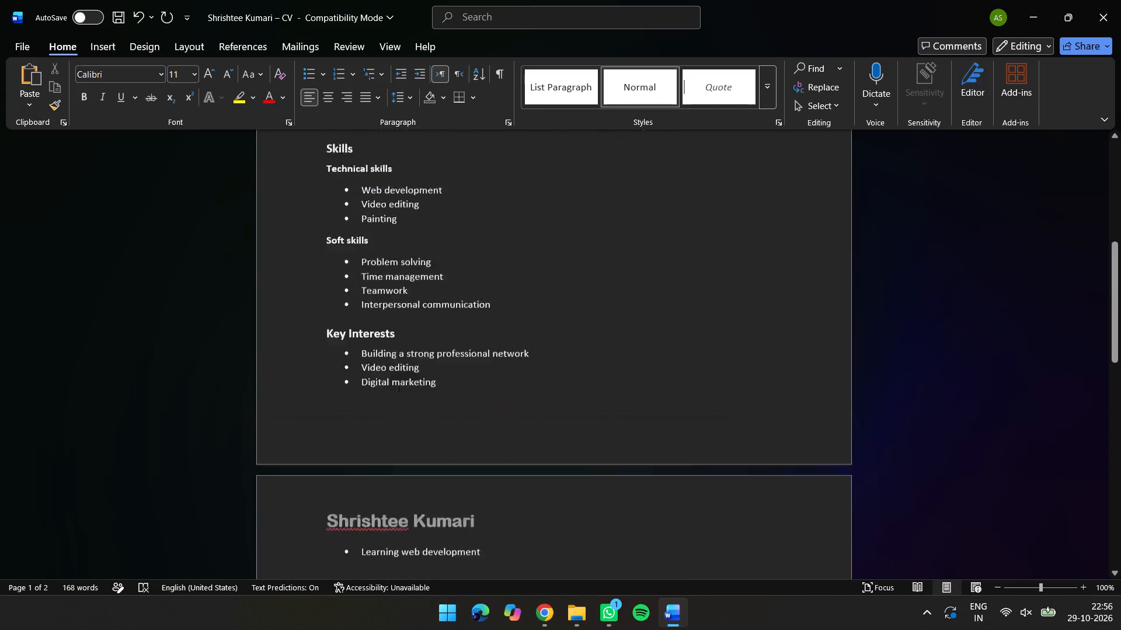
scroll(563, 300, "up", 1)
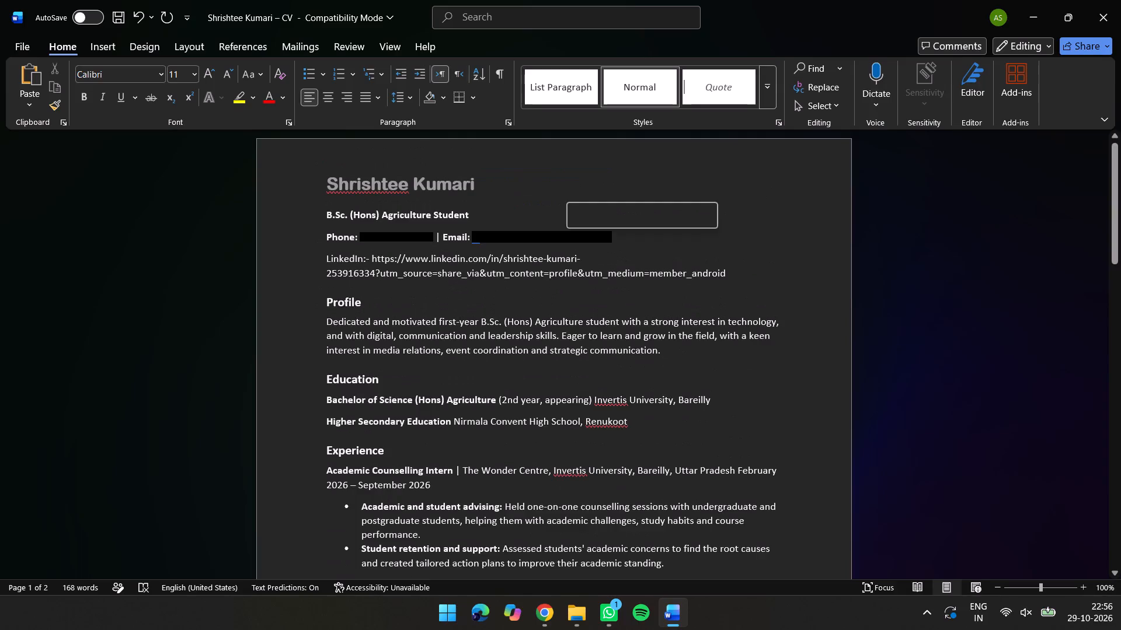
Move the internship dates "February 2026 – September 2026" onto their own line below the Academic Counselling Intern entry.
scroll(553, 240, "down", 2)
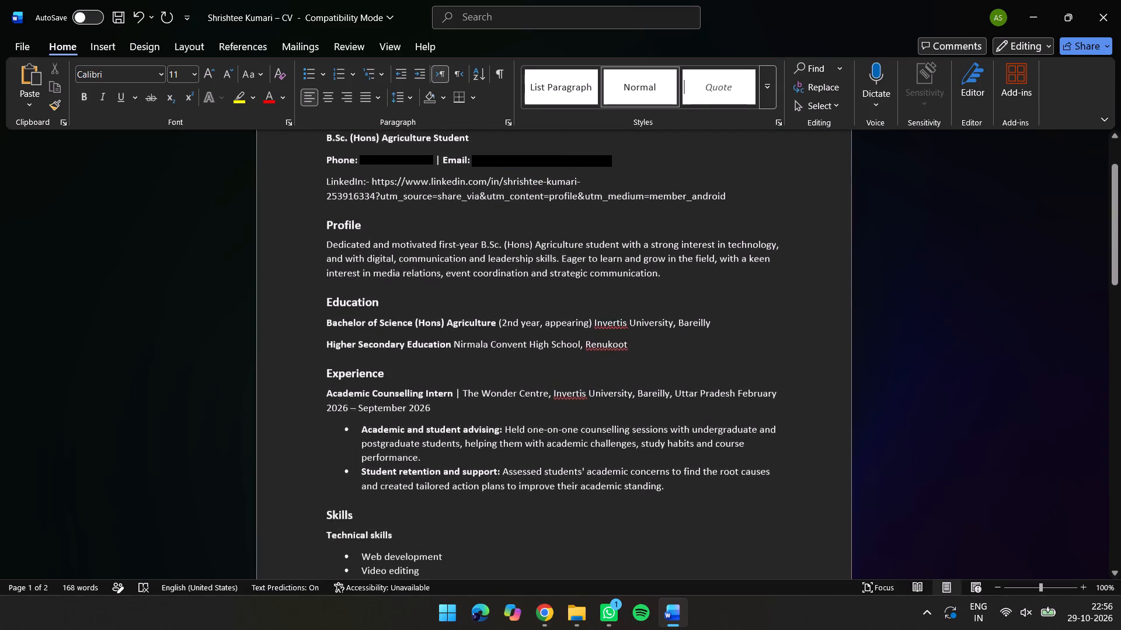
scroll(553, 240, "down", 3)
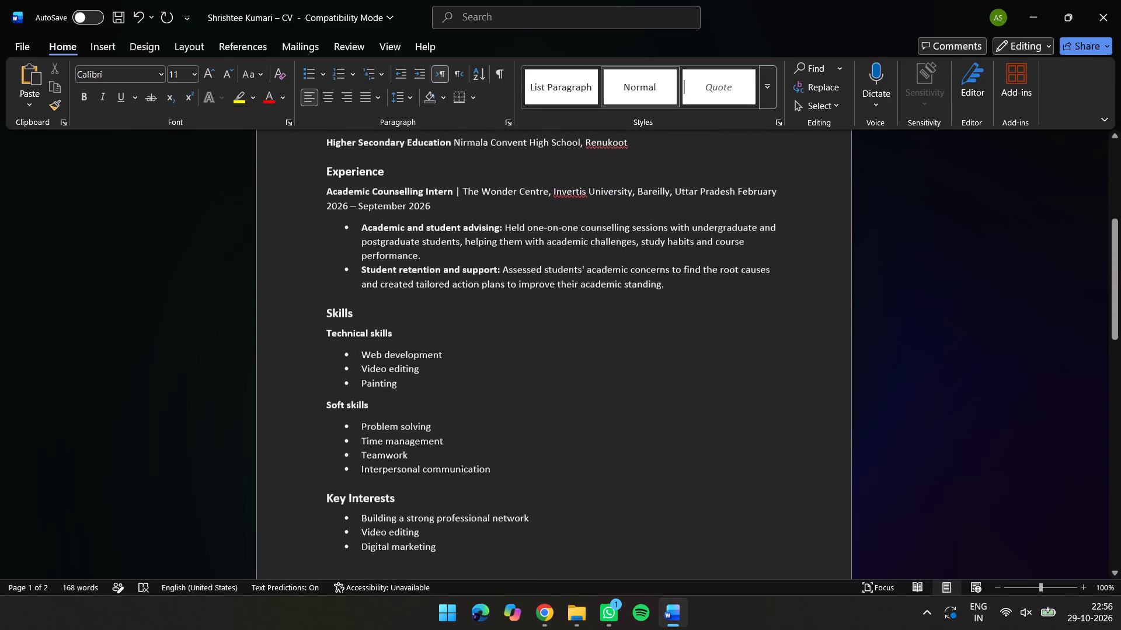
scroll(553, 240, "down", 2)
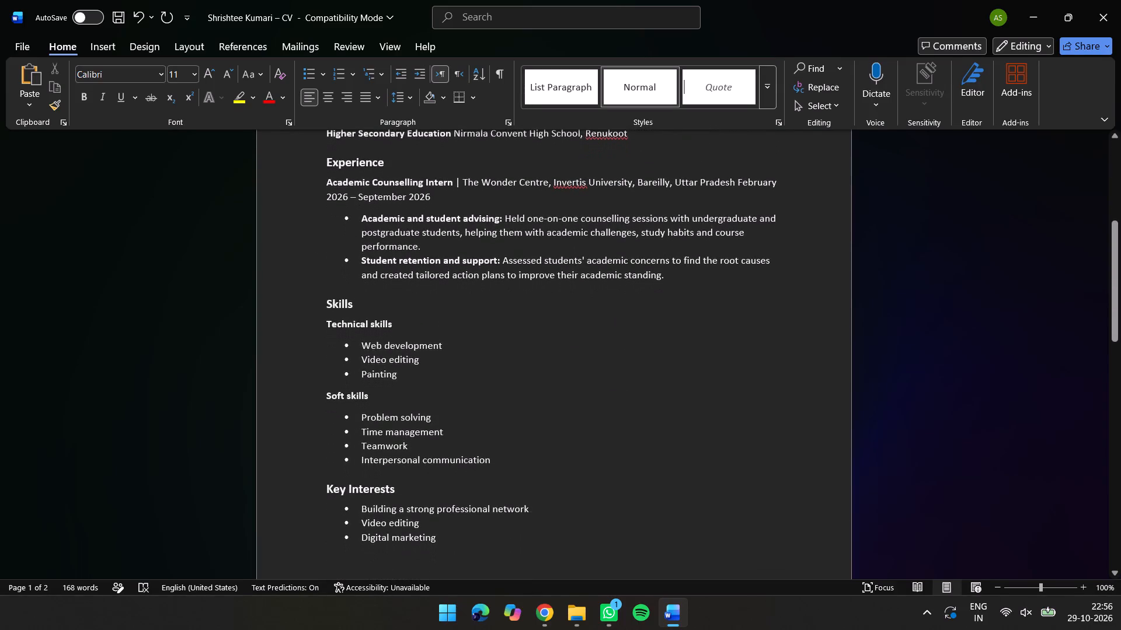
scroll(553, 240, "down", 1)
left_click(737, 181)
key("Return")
Undo the recent edits, from the date line break and Key Interests deletion back through the entire LinkedIn addition to the contact details.
scroll(737, 181, "down", 1)
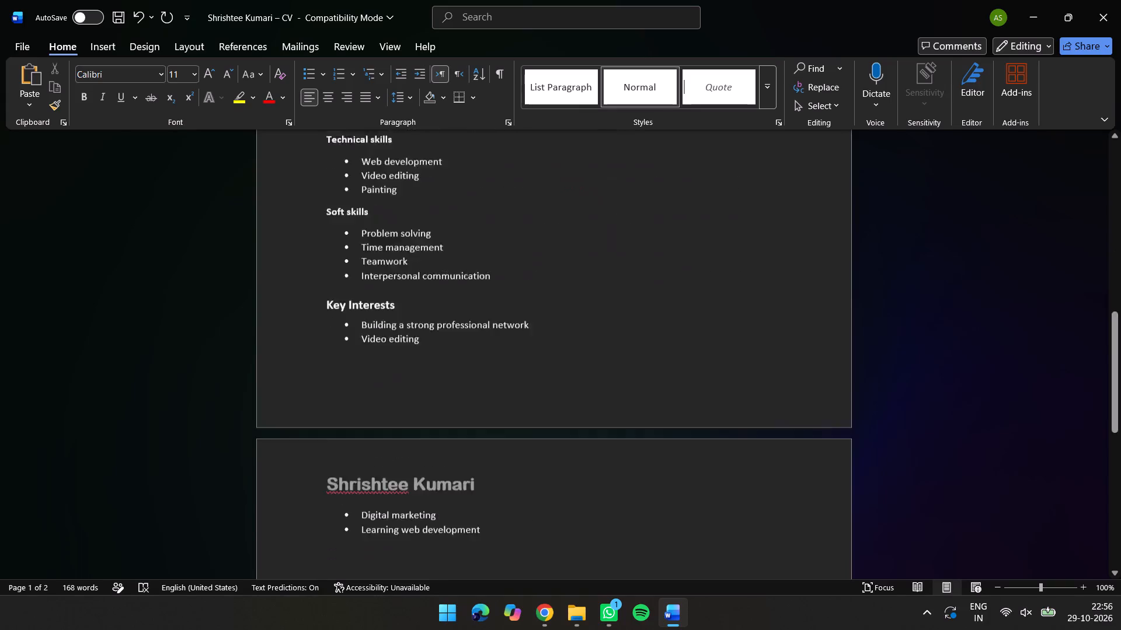
scroll(737, 181, "down", 1)
scroll(737, 181, "up", 4)
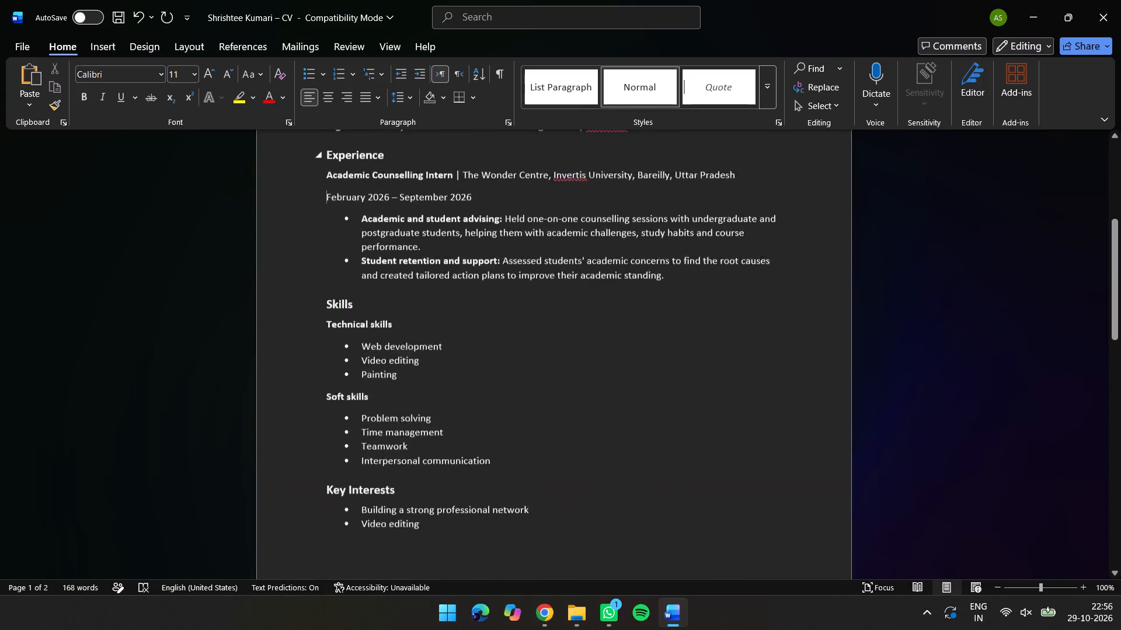
scroll(737, 181, "up", 3)
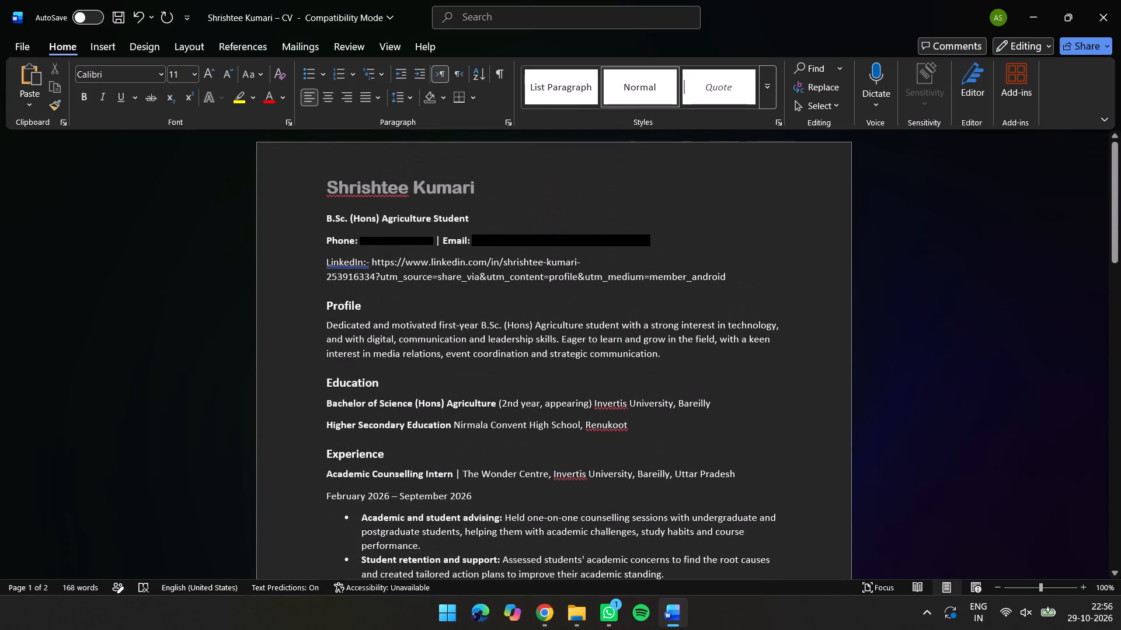
left_click(699, 267)
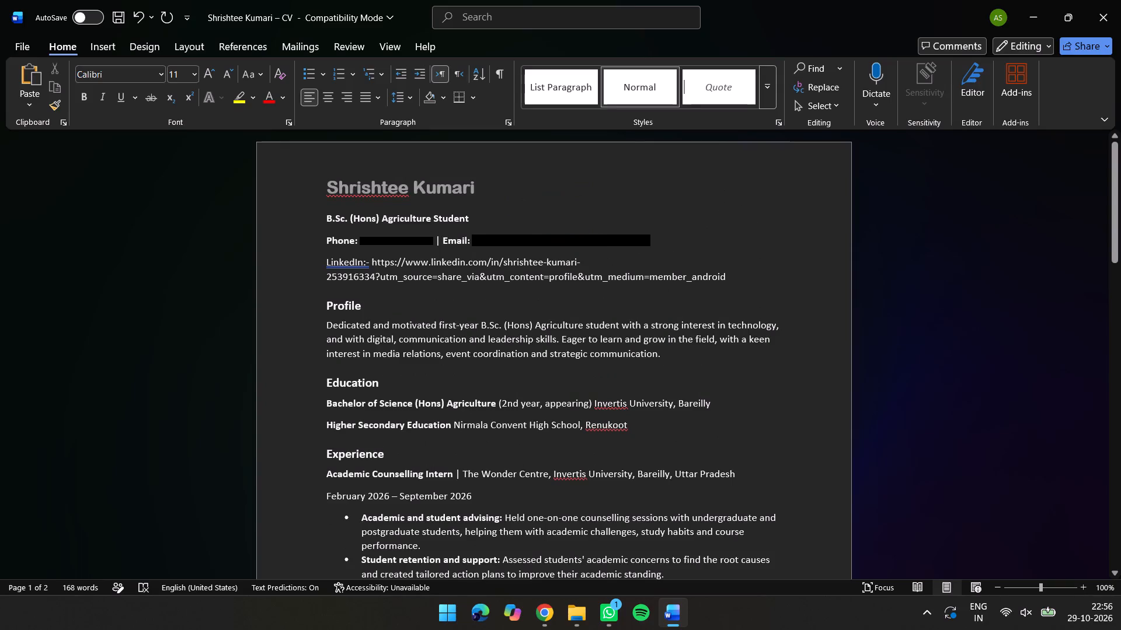
key("ctrl+z")
key("ctrl+z")
key("ctrl+z")
key("ctrl+z")
key("ctrl+z")
key("ctrl+z")
key("ctrl+z")
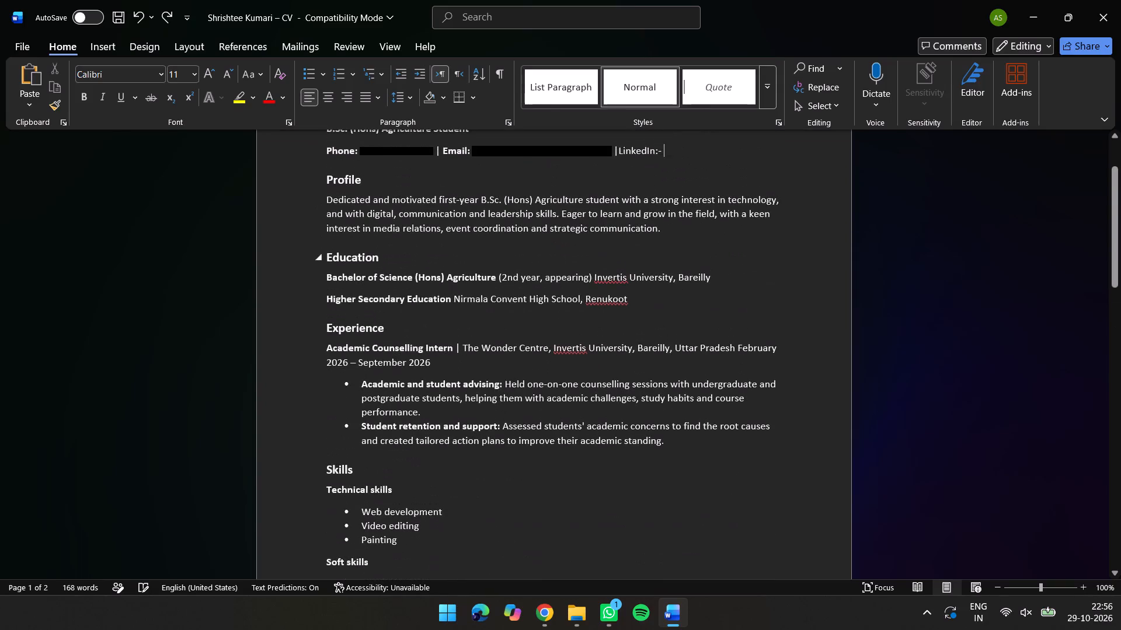
key("ctrl+z")
key("ctrl+z")
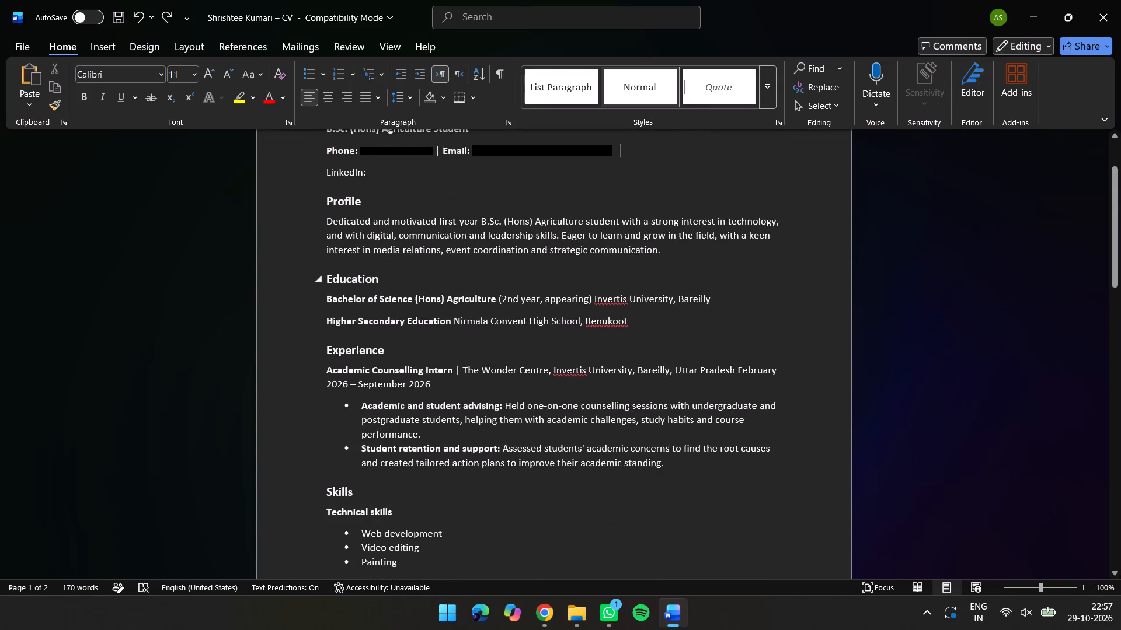
key("ctrl+z")
key("ctrl+z")
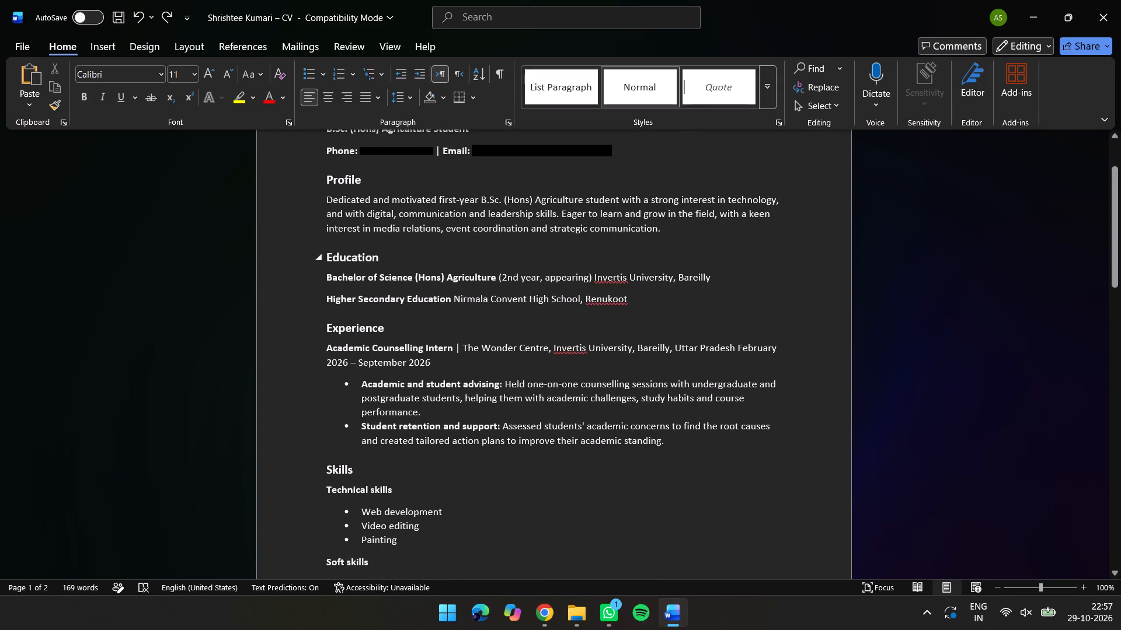
Check the CV from its last page back to the heading and save the document.
scroll(699, 267, "down", 2)
scroll(699, 267, "up", 2)
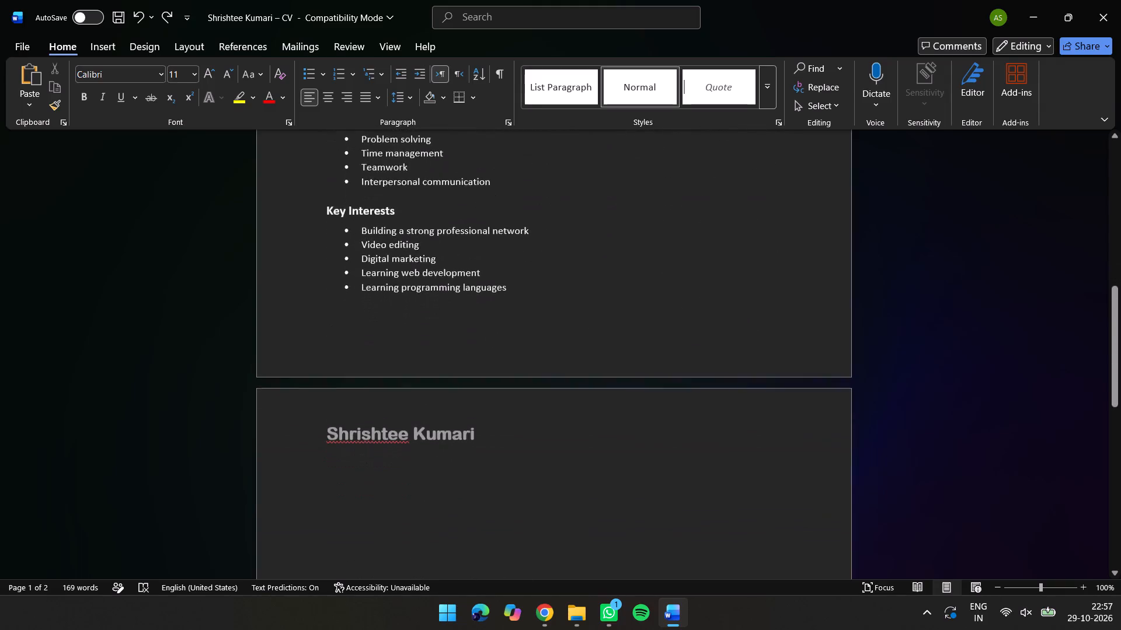
scroll(699, 267, "up", 2)
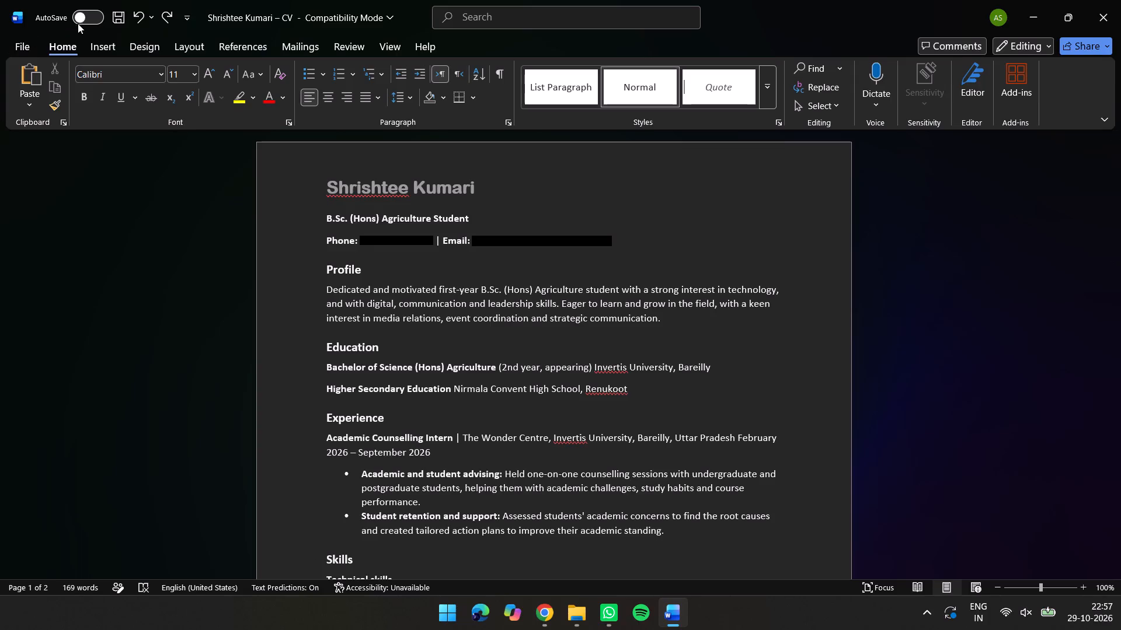
left_click(112, 22)
Print page 1 of the CV with Microsoft Print to PDF, naming the output file new_cv on the Desktop.
left_click(24, 52)
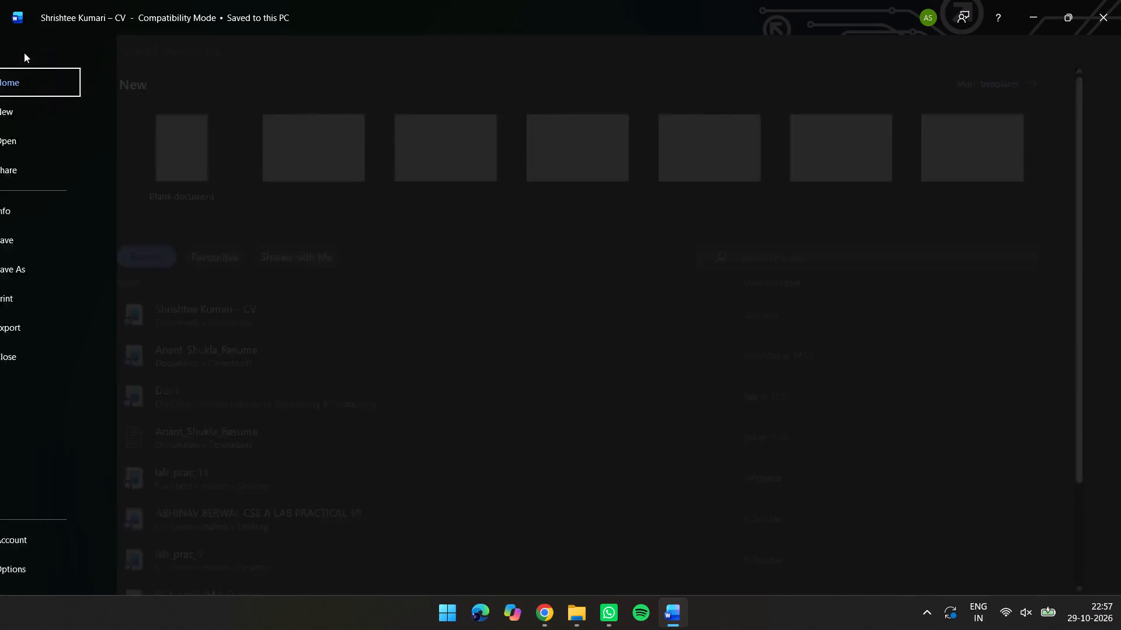
left_click(63, 298)
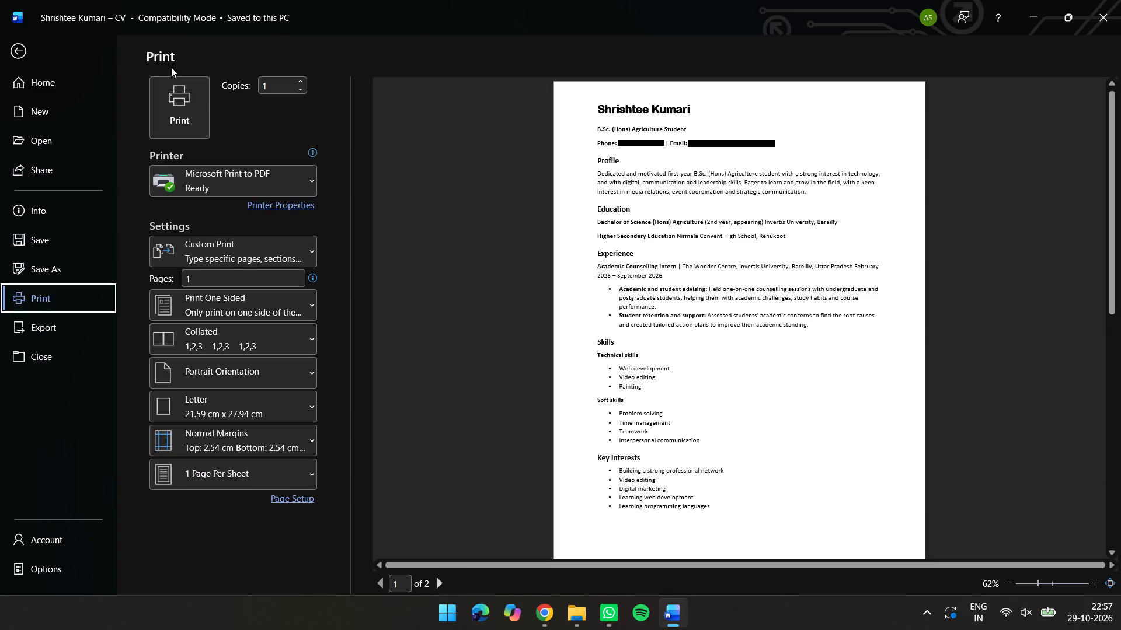
left_click(175, 85)
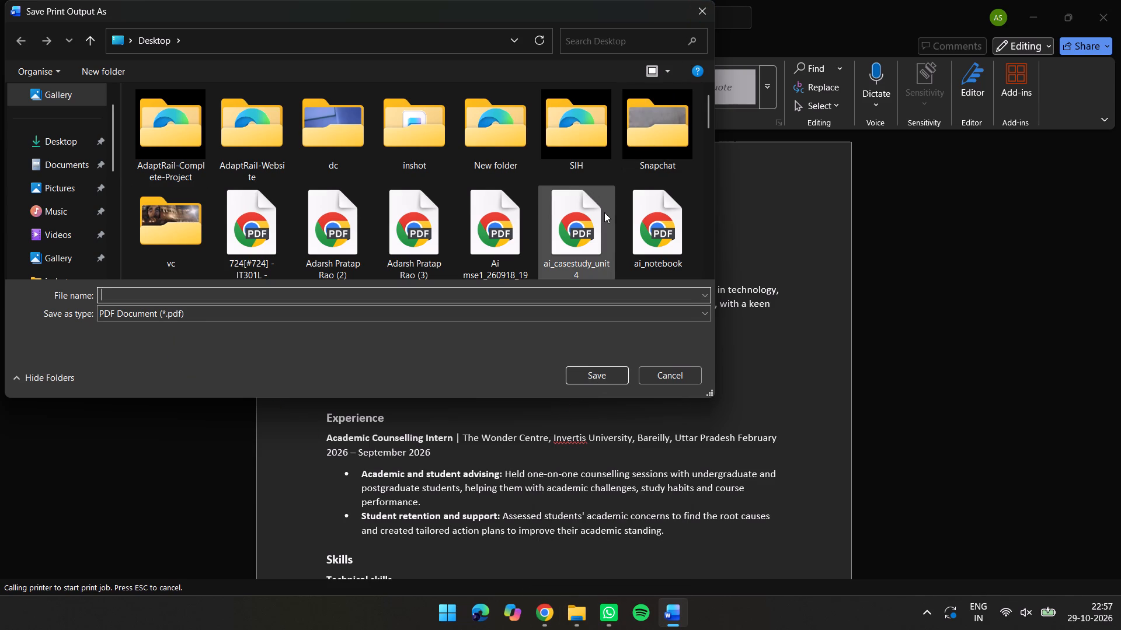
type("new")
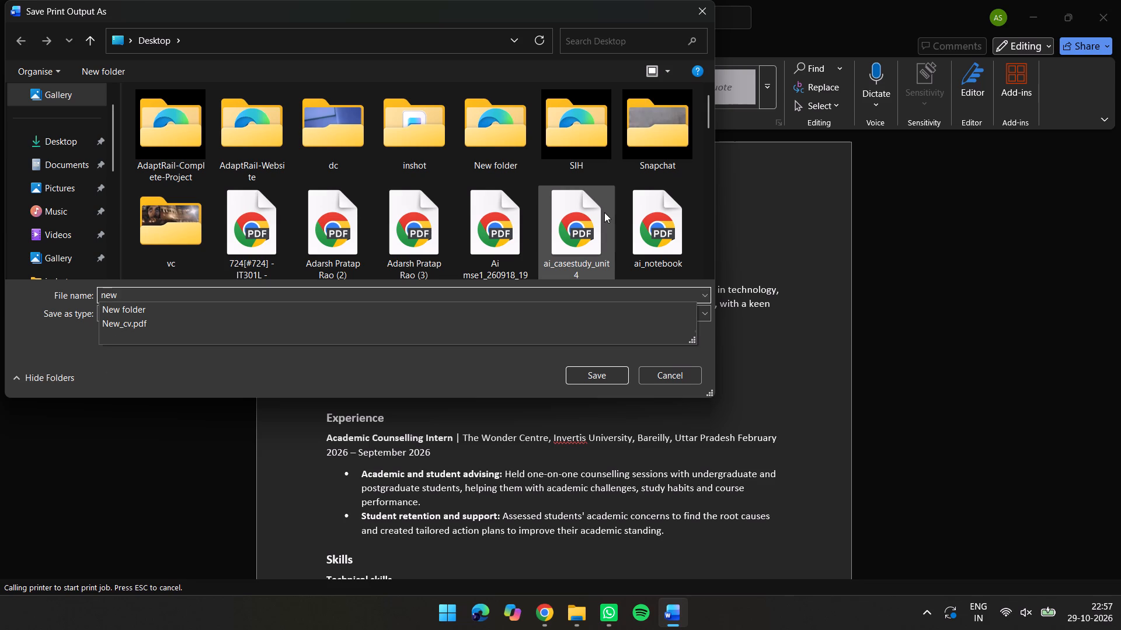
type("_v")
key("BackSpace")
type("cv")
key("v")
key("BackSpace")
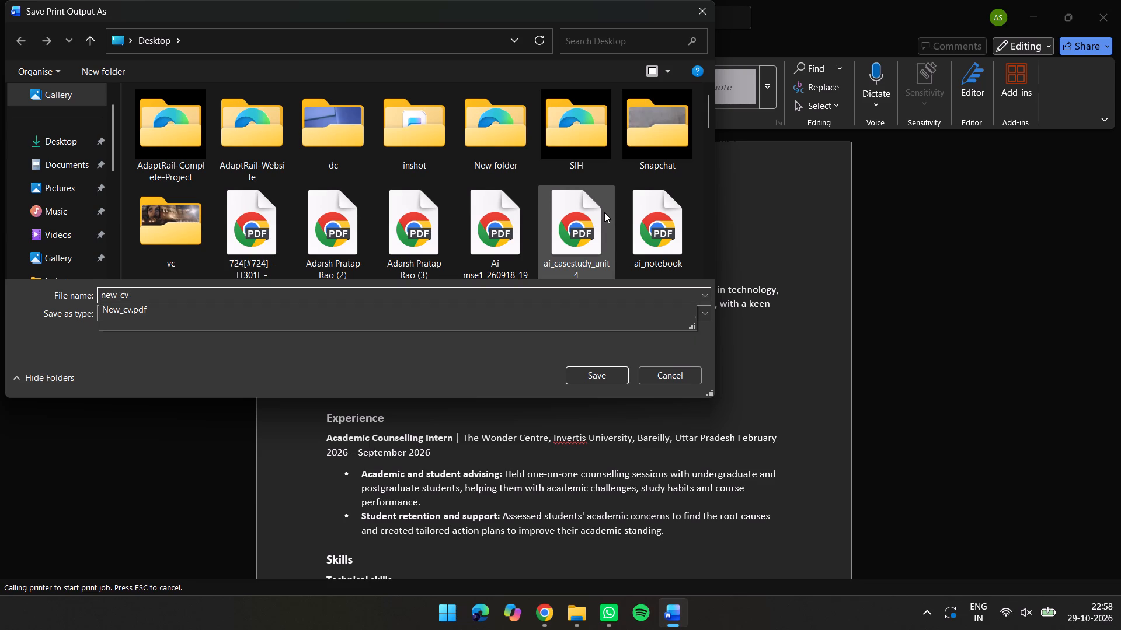
Save the PDF print output as new_cv on the Desktop, replacing the existing file of that name.
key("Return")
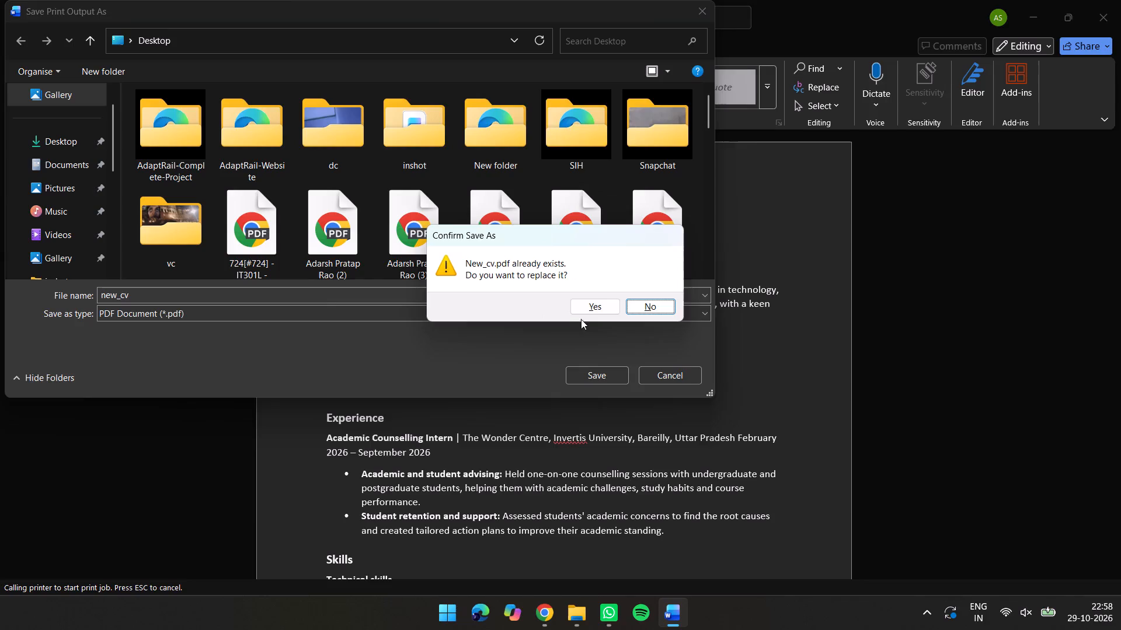
left_click(588, 305)
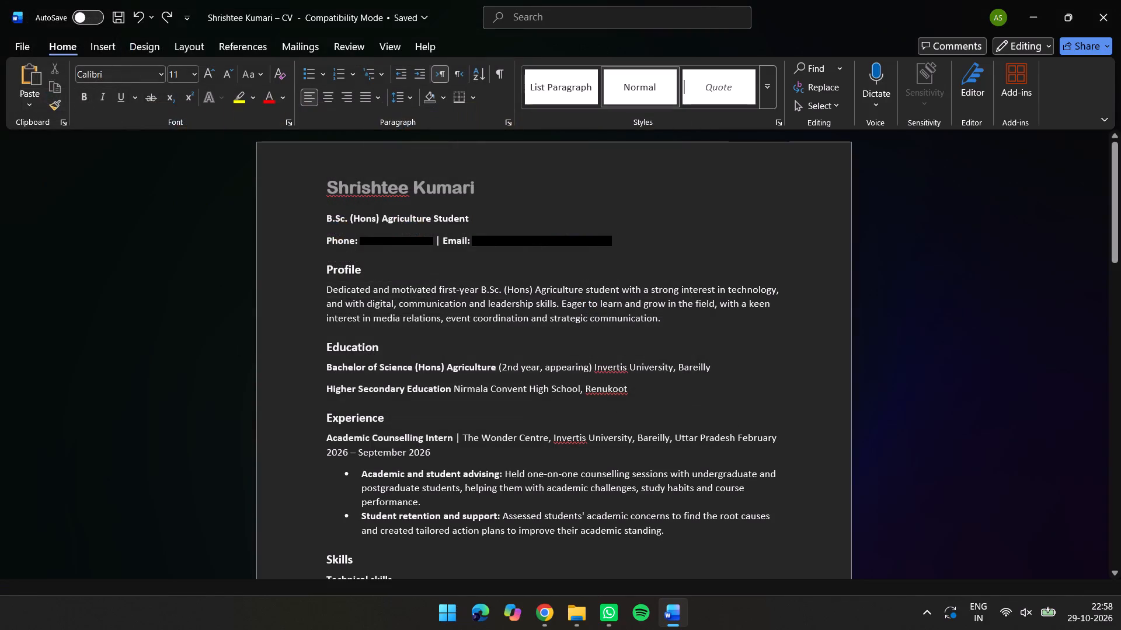
Switch from the CV document to the open File Explorer window.
scroll(588, 305, "down", 1)
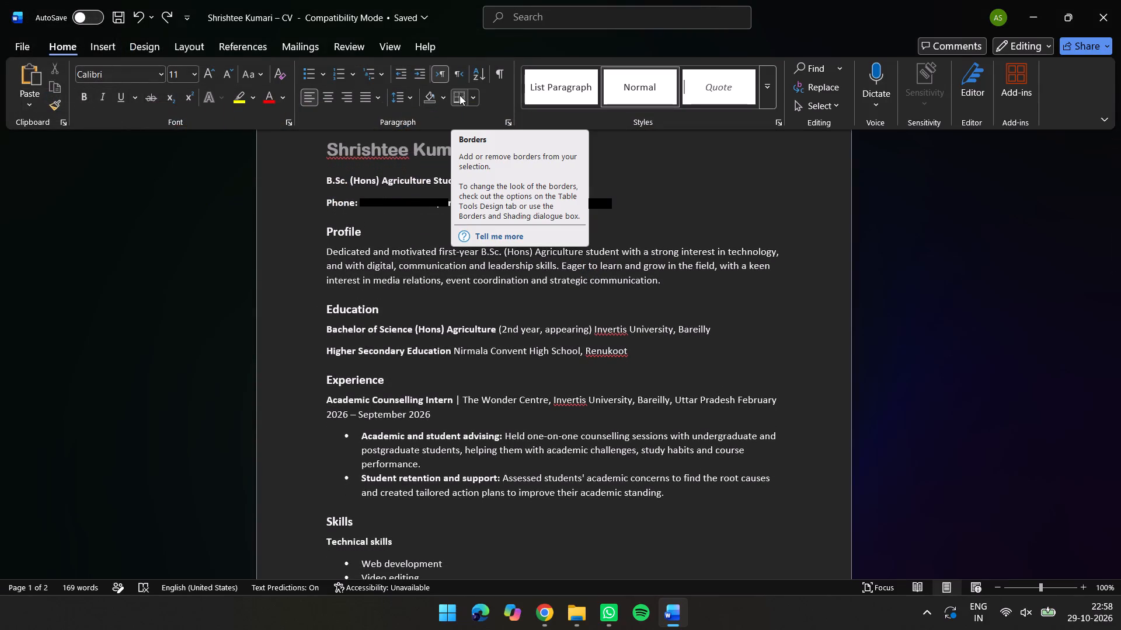
left_click(582, 621)
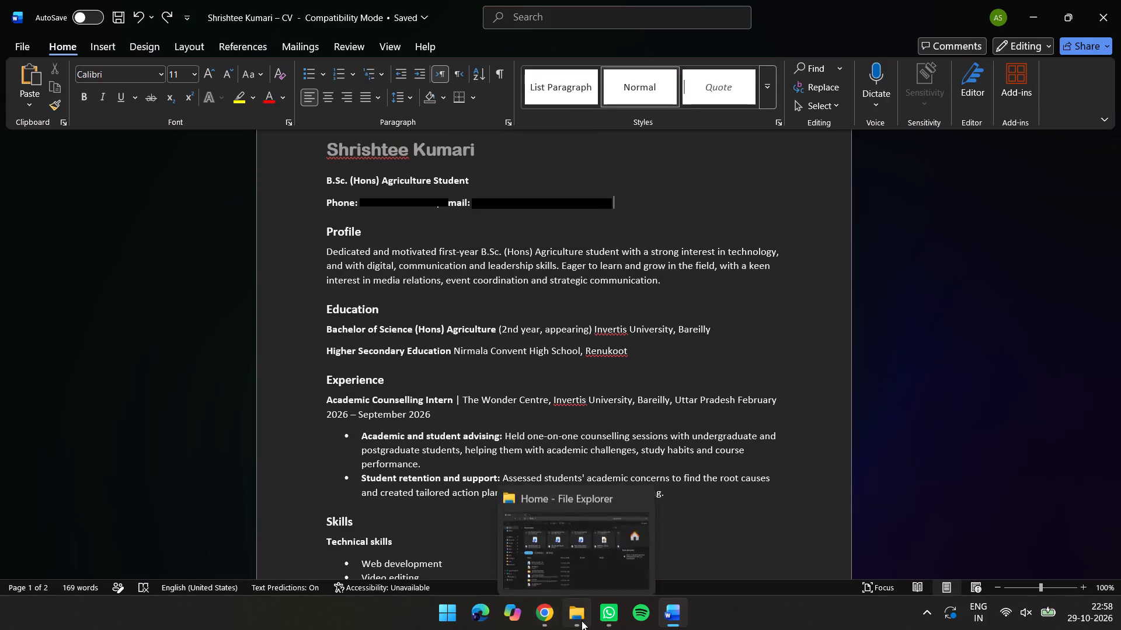
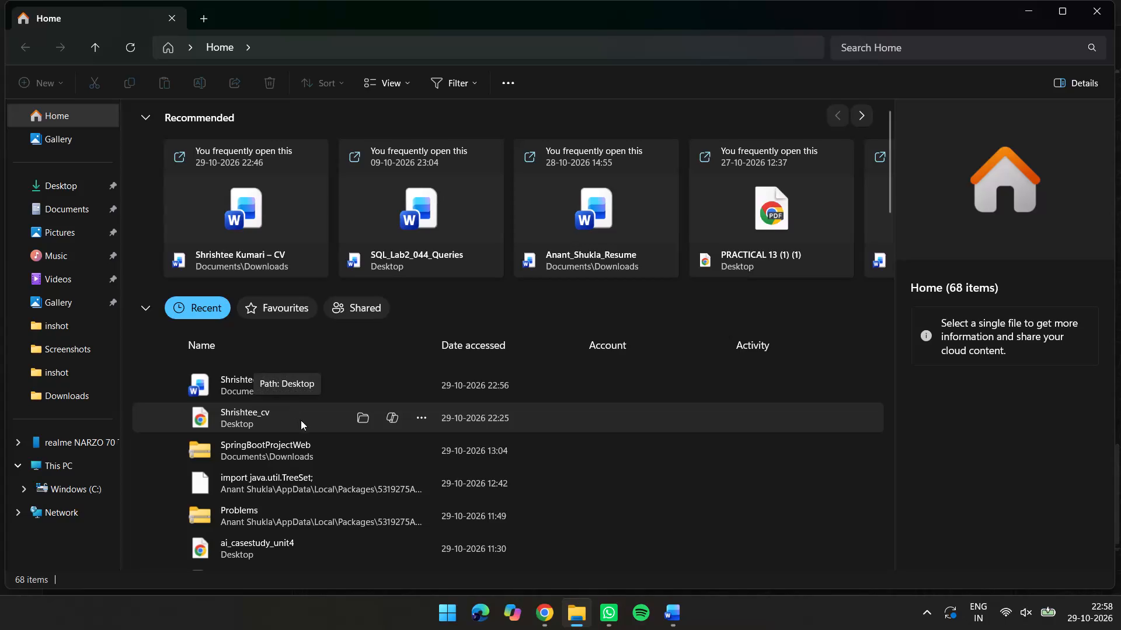
Look through the recent files and the Downloads folder for the exported new_cv PDF.
left_click_drag(285, 415, 445, 447)
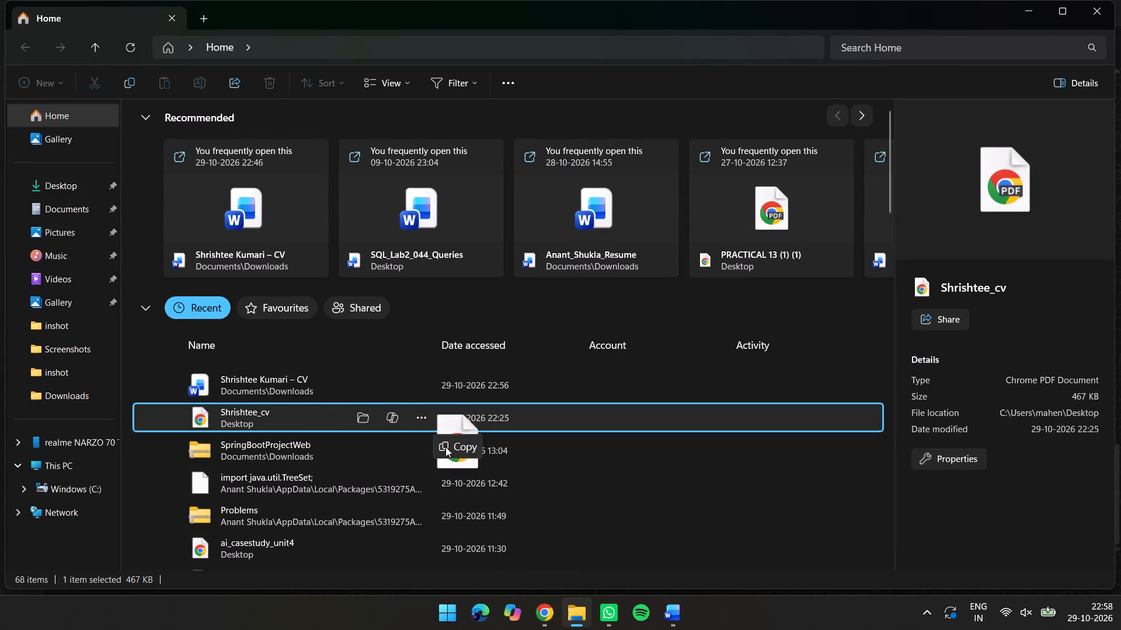
left_click_drag(445, 447, 312, 432)
scroll(312, 432, "up", 1)
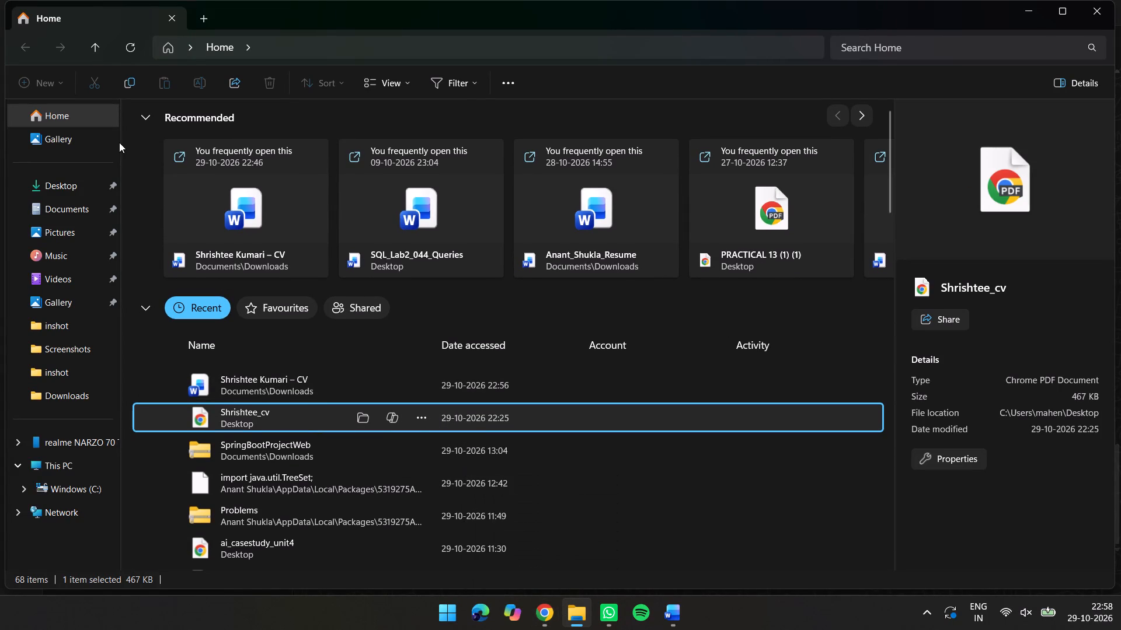
left_click(124, 49)
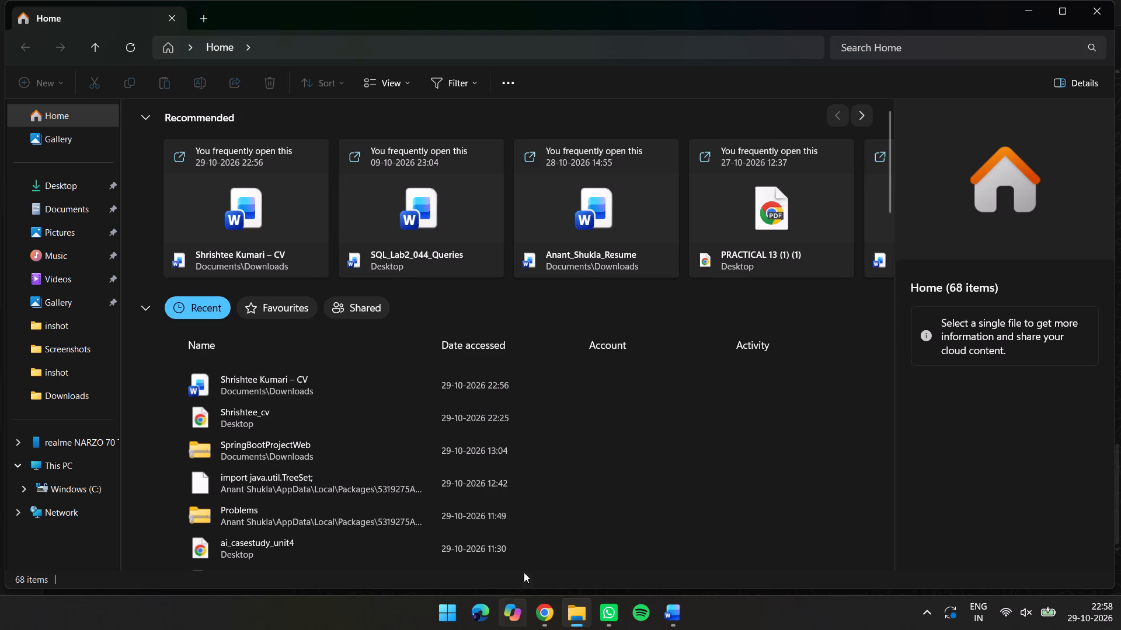
left_click(89, 387)
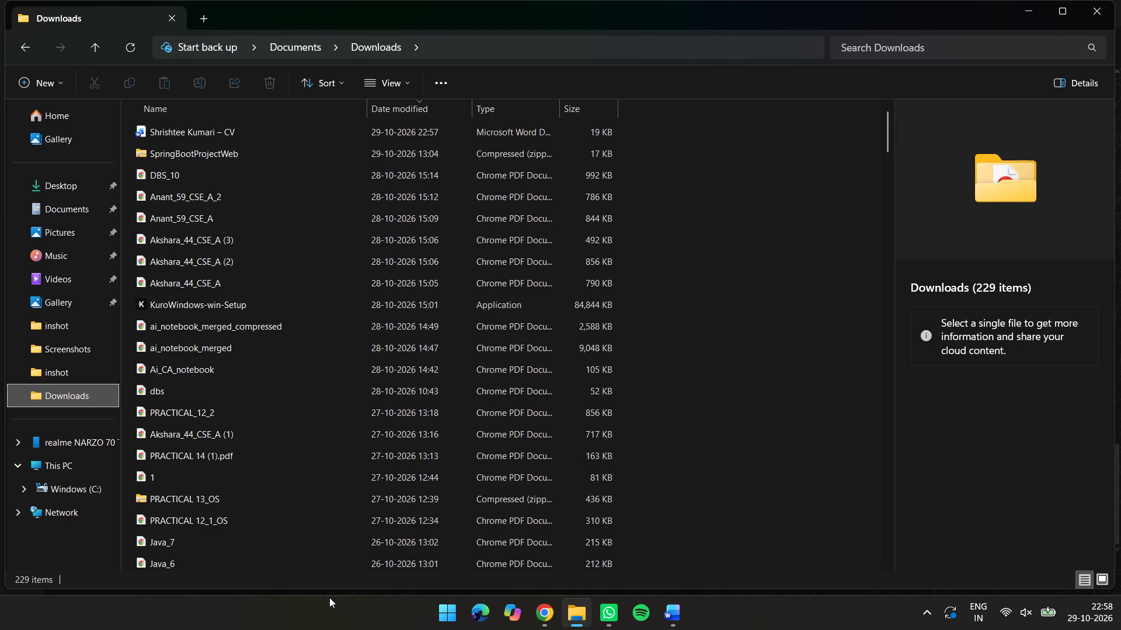
Switch to Word to check the top of the CV, and return to the Downloads folder in File Explorer.
left_click(664, 627)
scroll(424, 303, "up", 1)
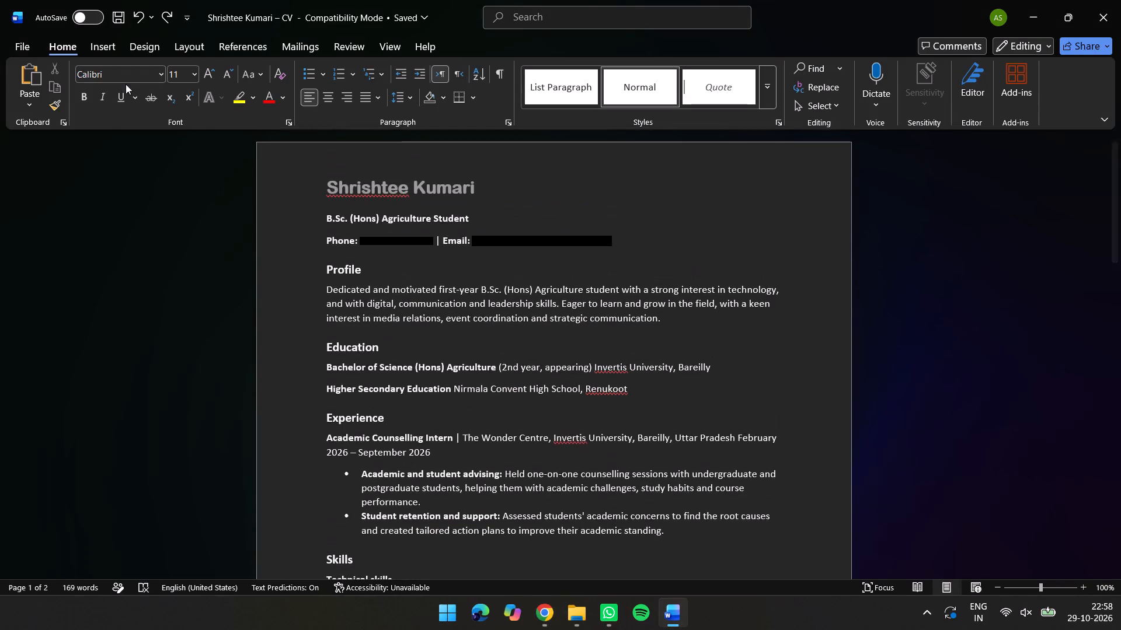
scroll(316, 274, "up", 2)
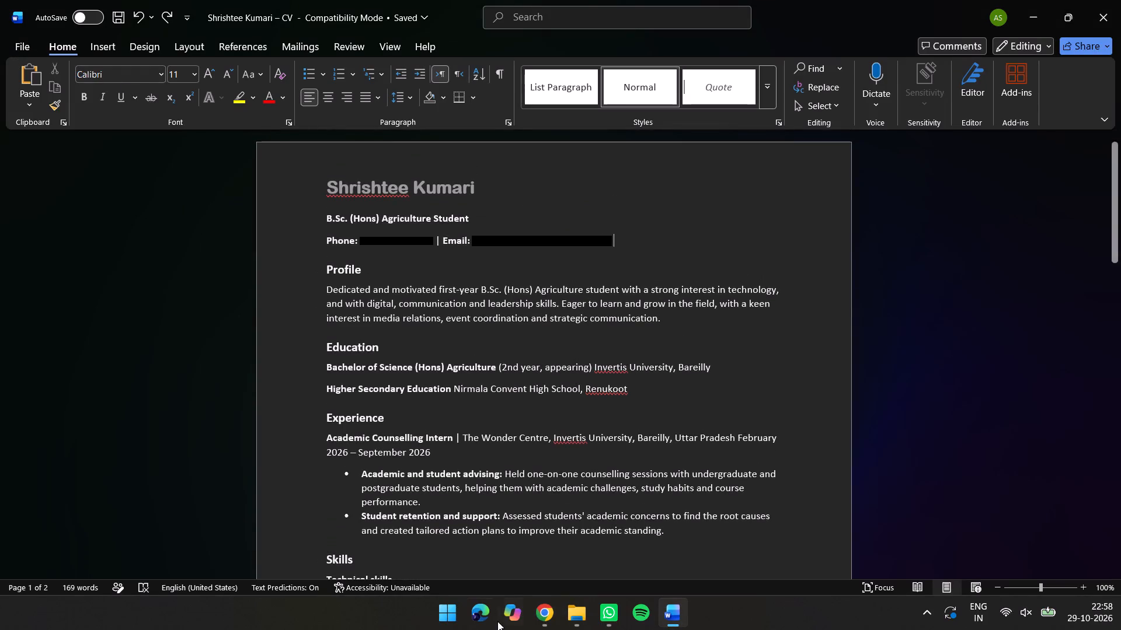
left_click(561, 629)
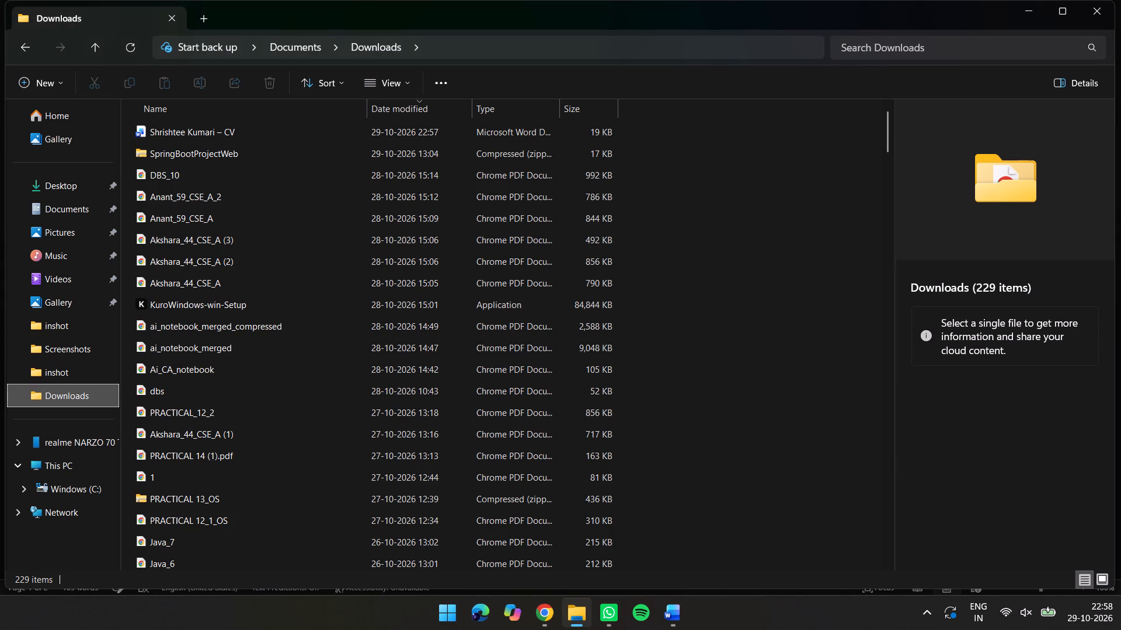
Switch from the Downloads folder back to the open CV document in Word.
left_click(666, 628)
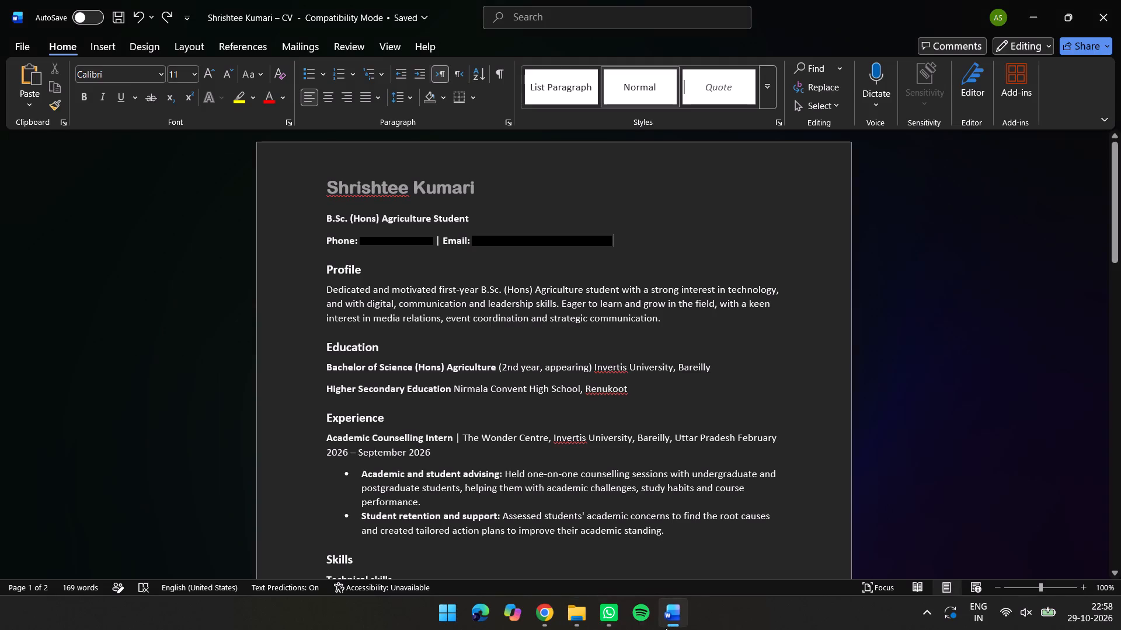
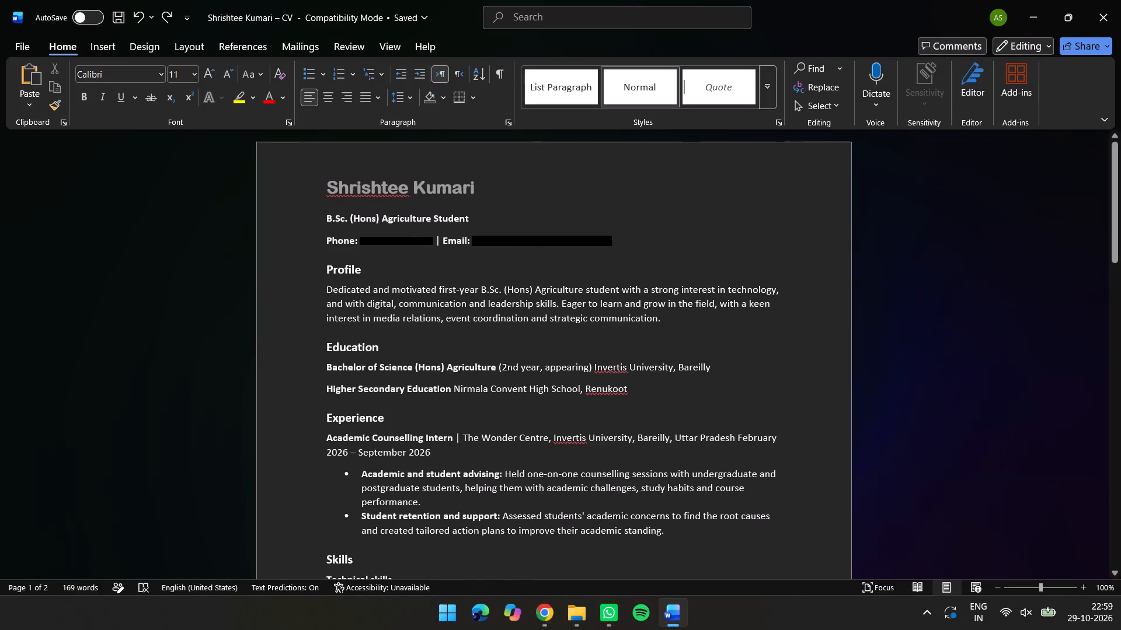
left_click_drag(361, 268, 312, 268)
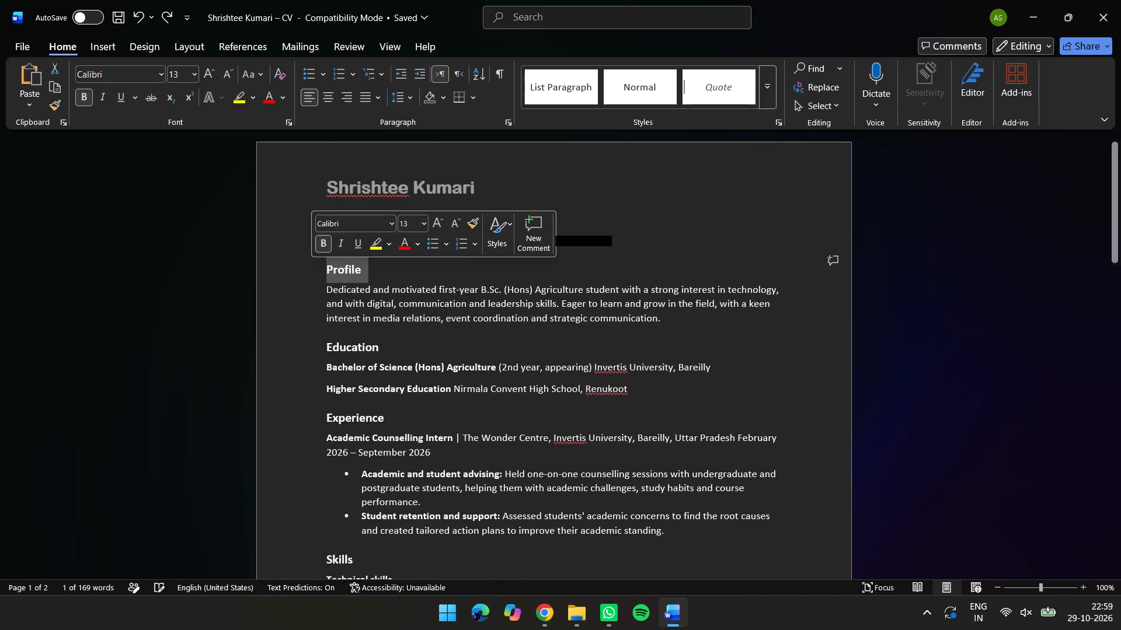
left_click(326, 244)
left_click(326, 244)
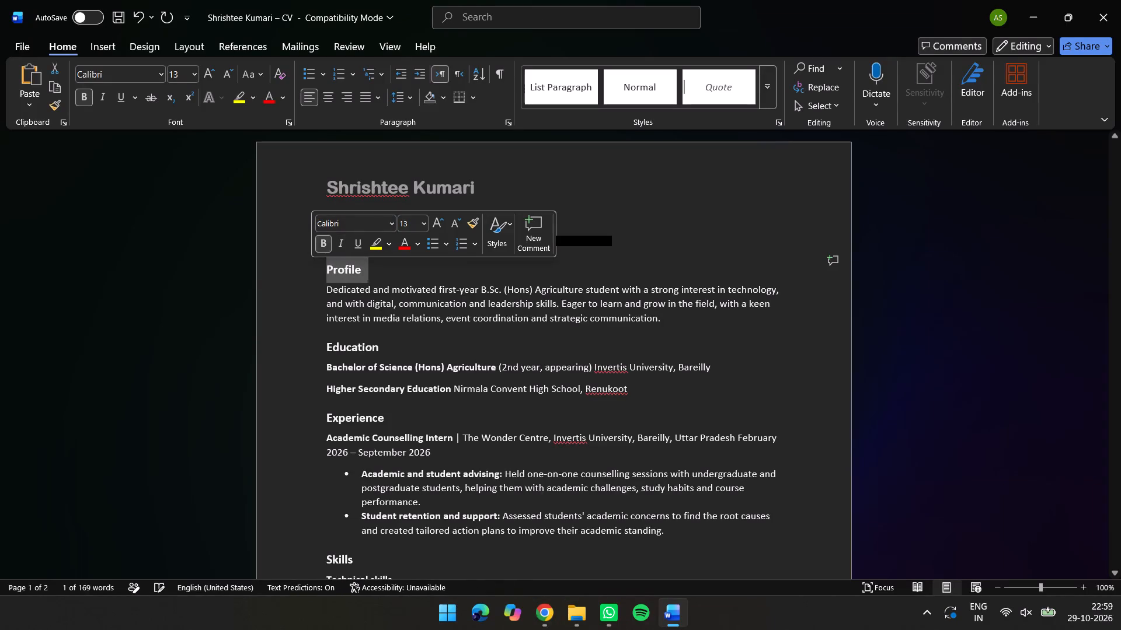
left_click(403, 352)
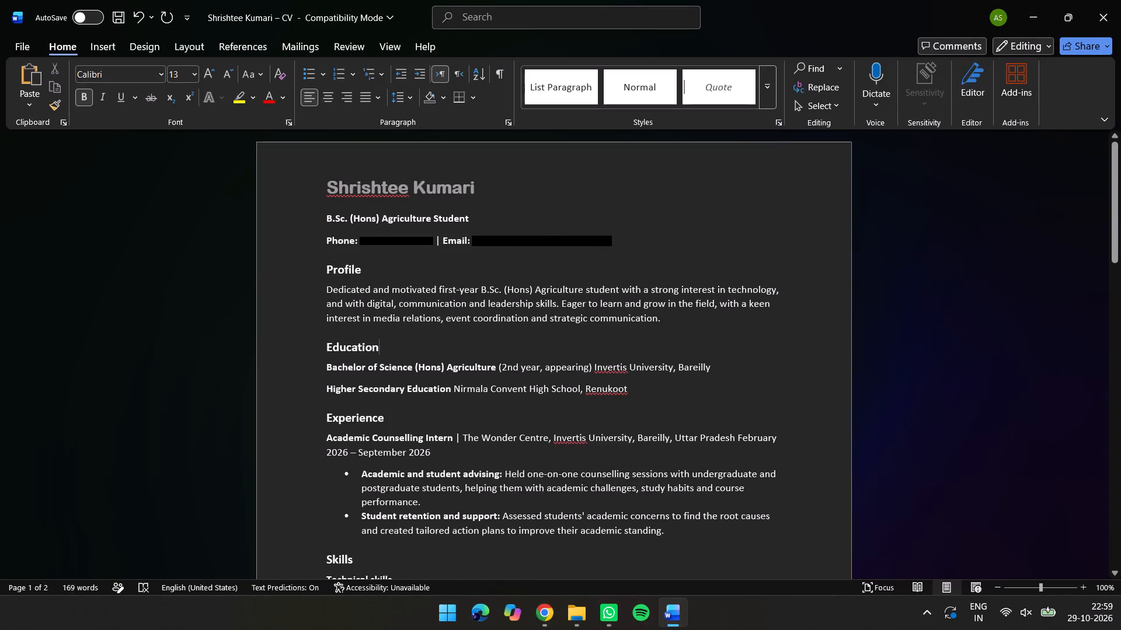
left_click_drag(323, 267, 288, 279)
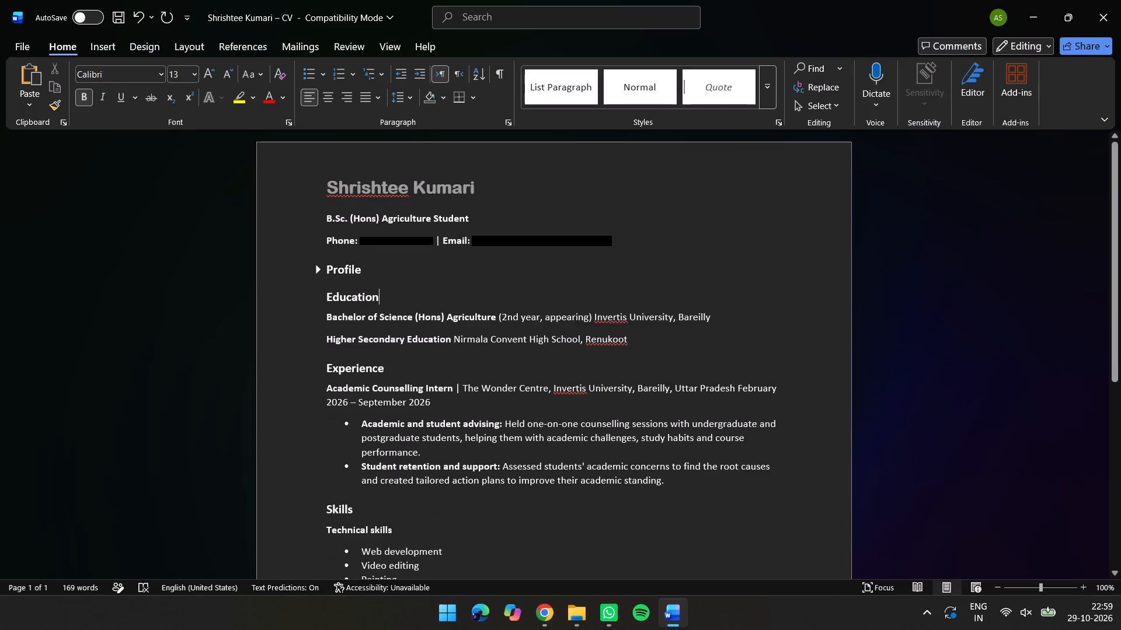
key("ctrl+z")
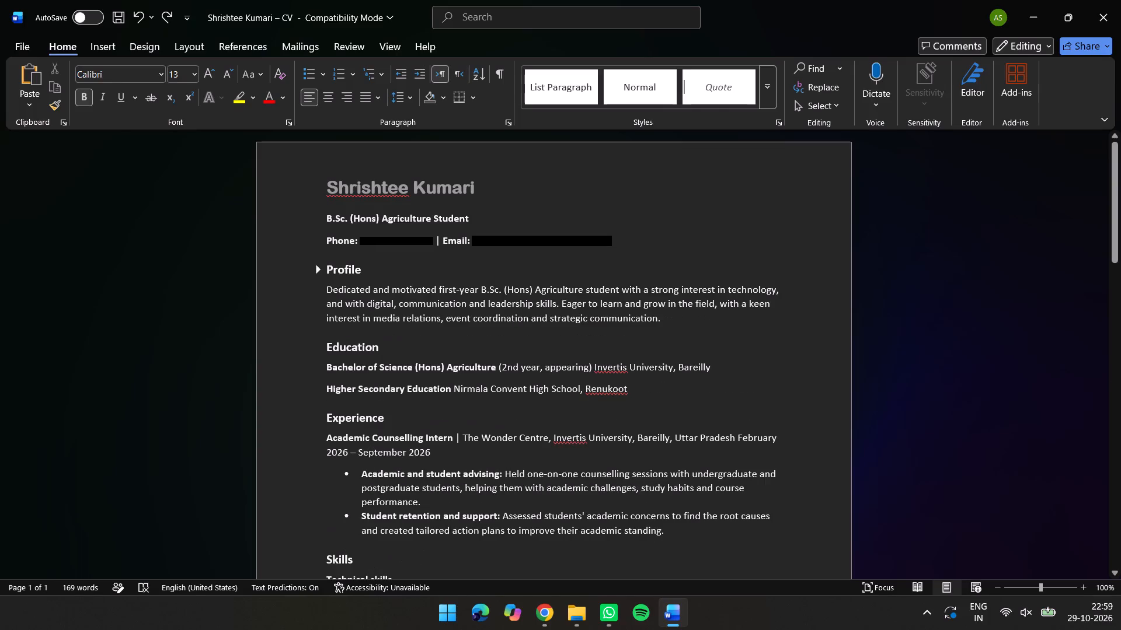
Change the font of the Profile, Education and Experience headings to Bahnschrift.
left_click_drag(377, 272, 323, 273)
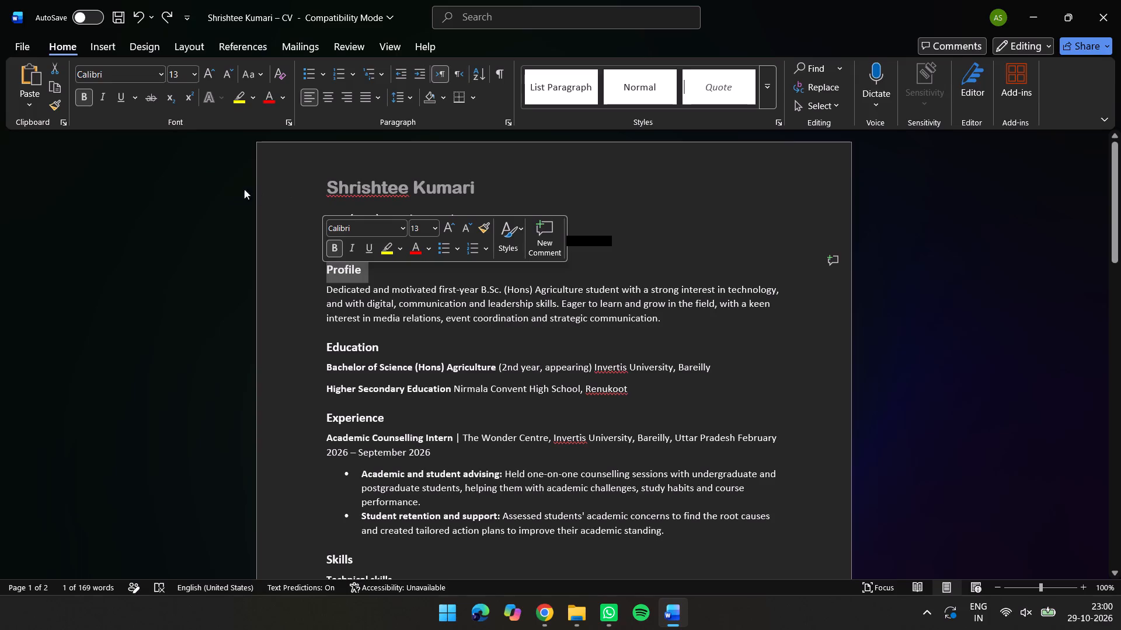
left_click(160, 71)
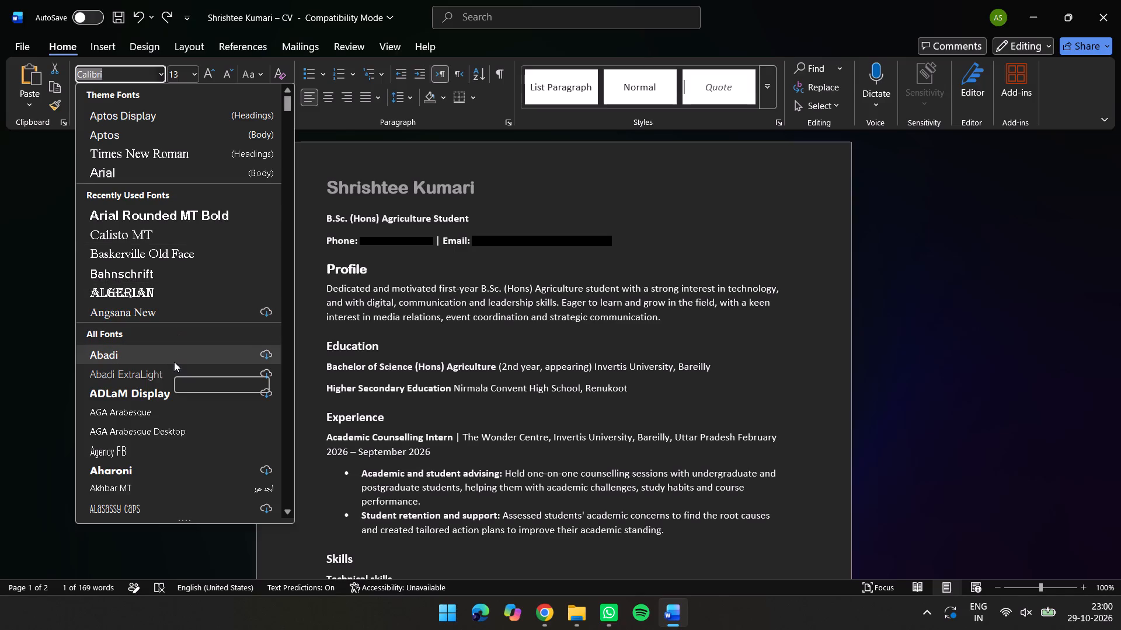
left_click(175, 275)
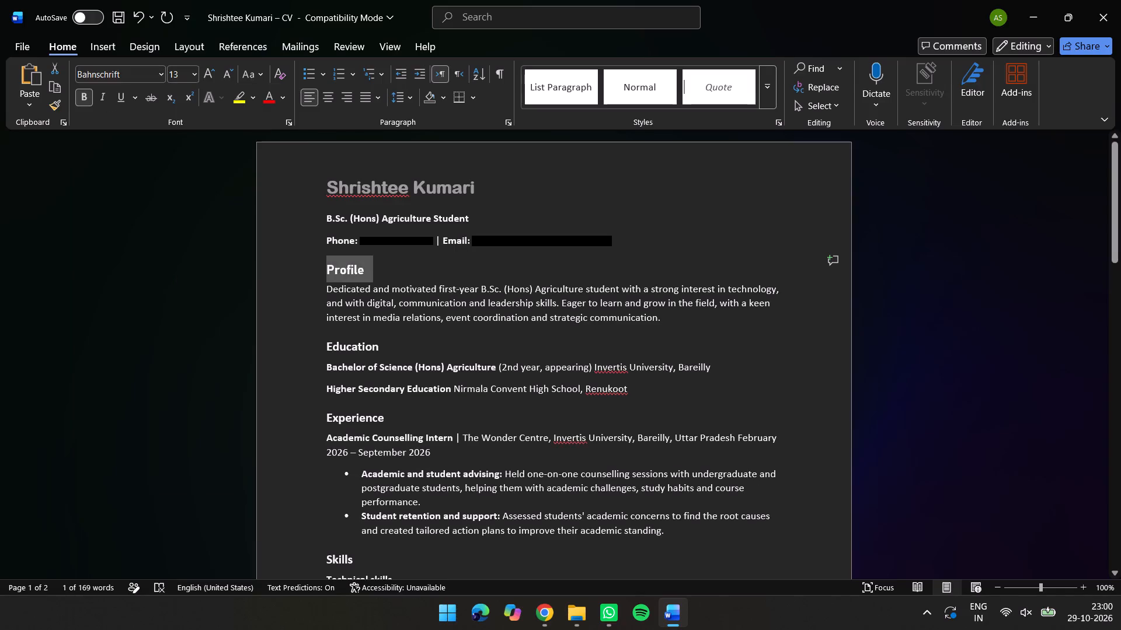
left_click_drag(380, 348, 346, 351)
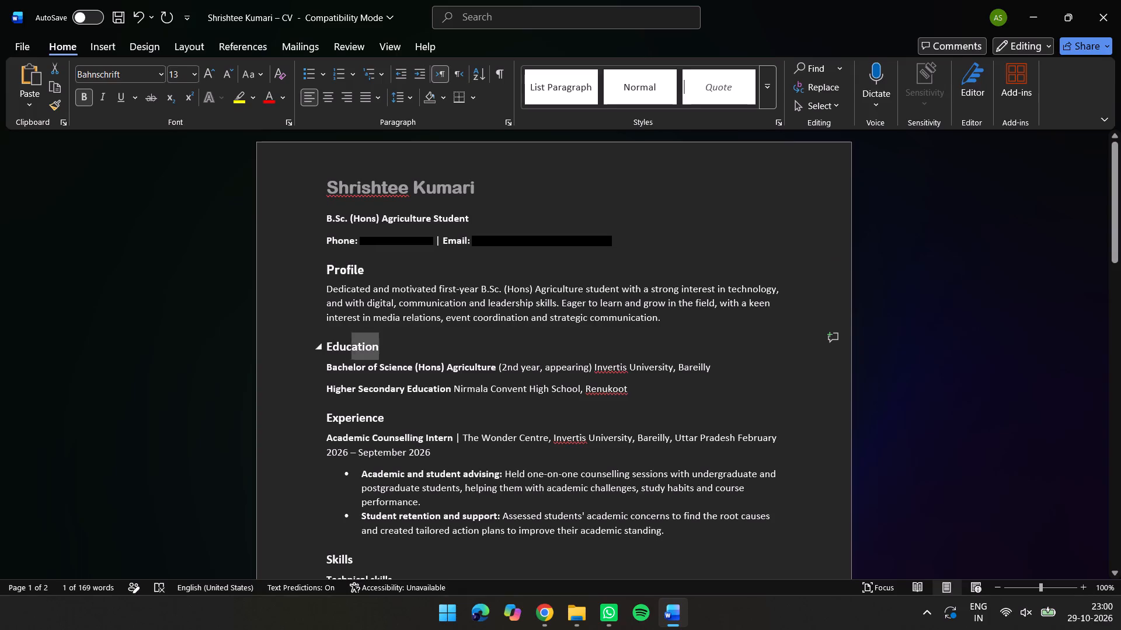
left_click_drag(346, 351, 326, 353)
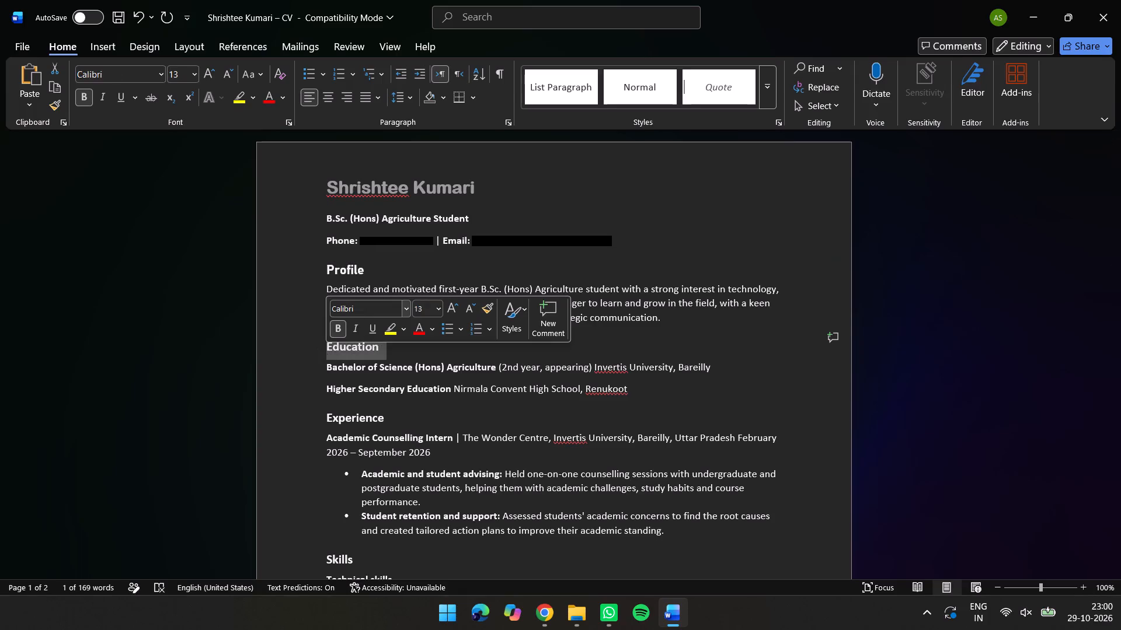
left_click(405, 306)
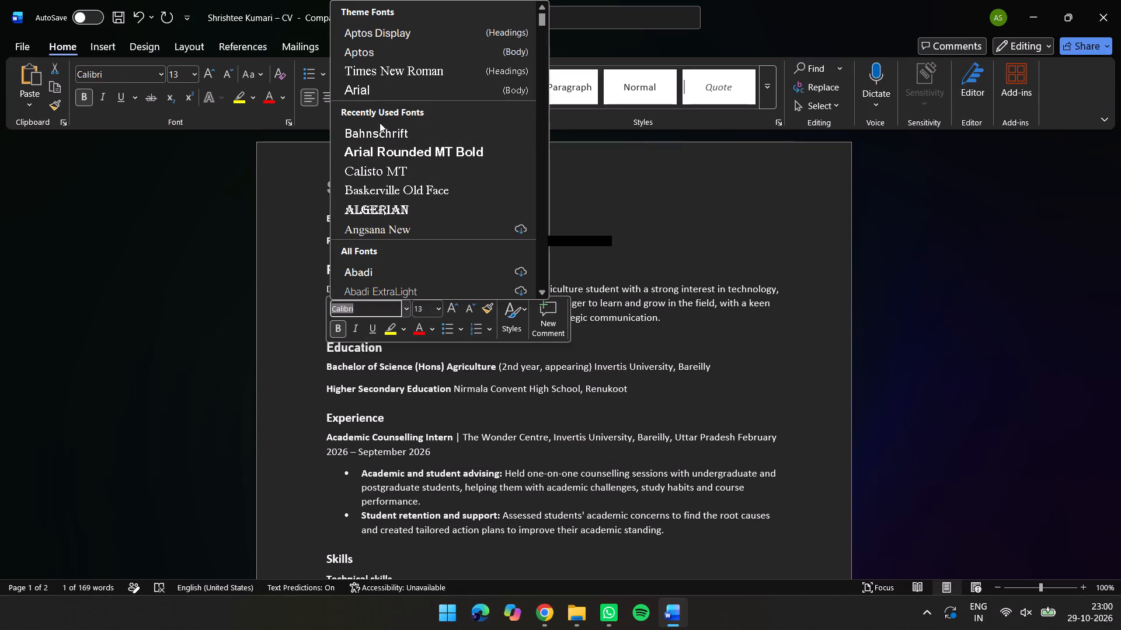
left_click(378, 138)
left_click_drag(387, 419, 333, 416)
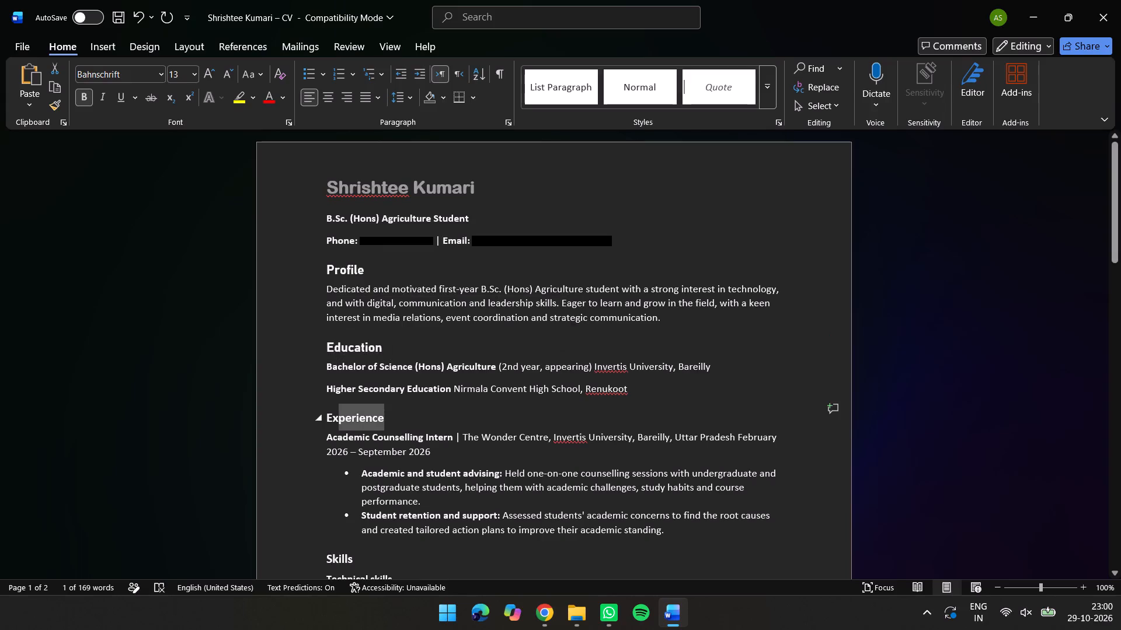
left_click_drag(333, 416, 325, 418)
left_click(403, 370)
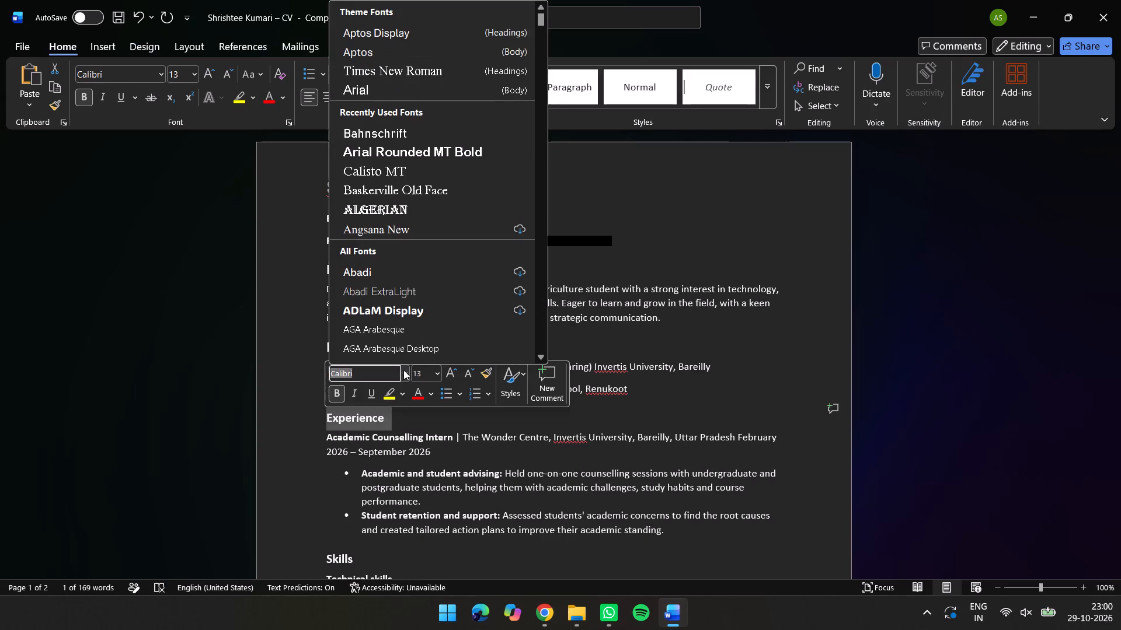
left_click(416, 141)
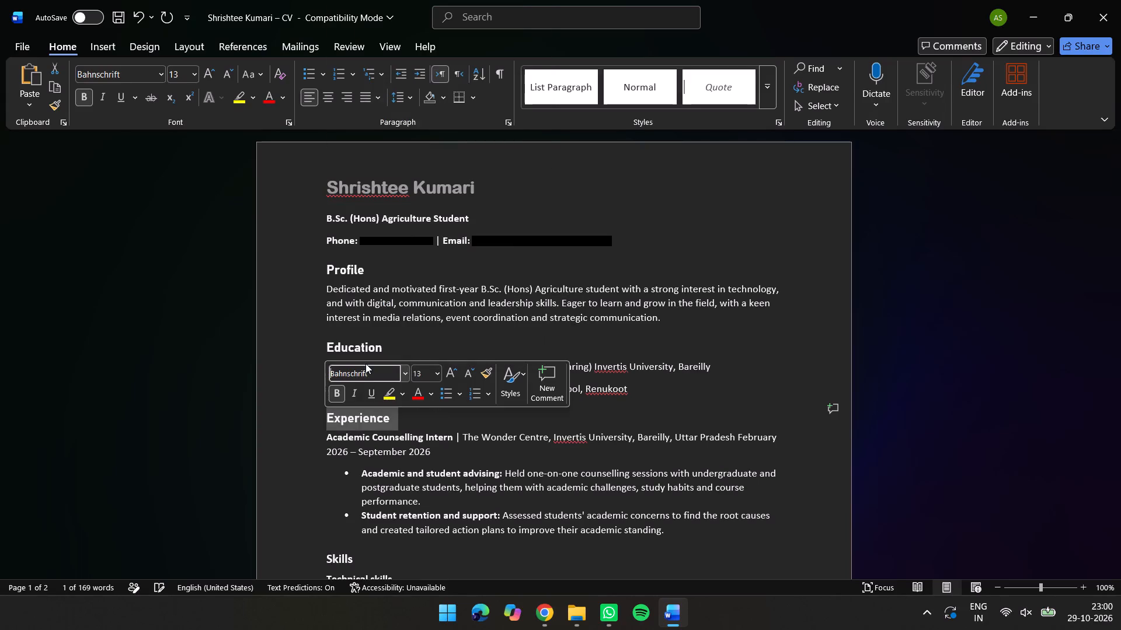
left_click(403, 456)
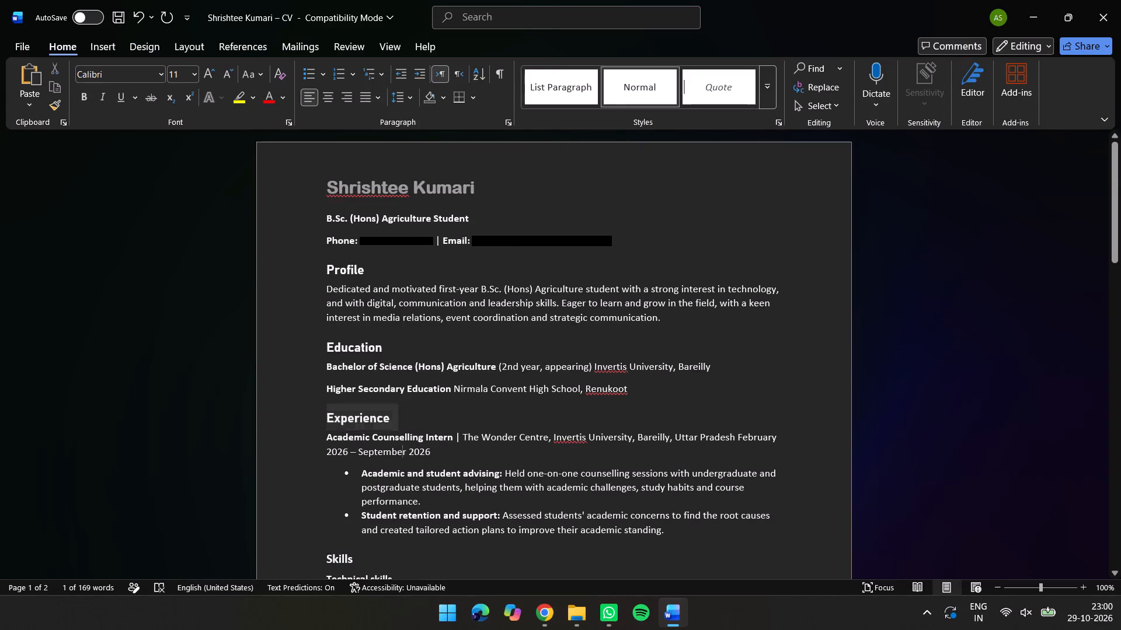
Change the font of the Skills heading, the Soft skills subheading and the Key Interests heading to Bahnschrift.
scroll(403, 456, "down", 1)
left_click_drag(353, 395, 323, 395)
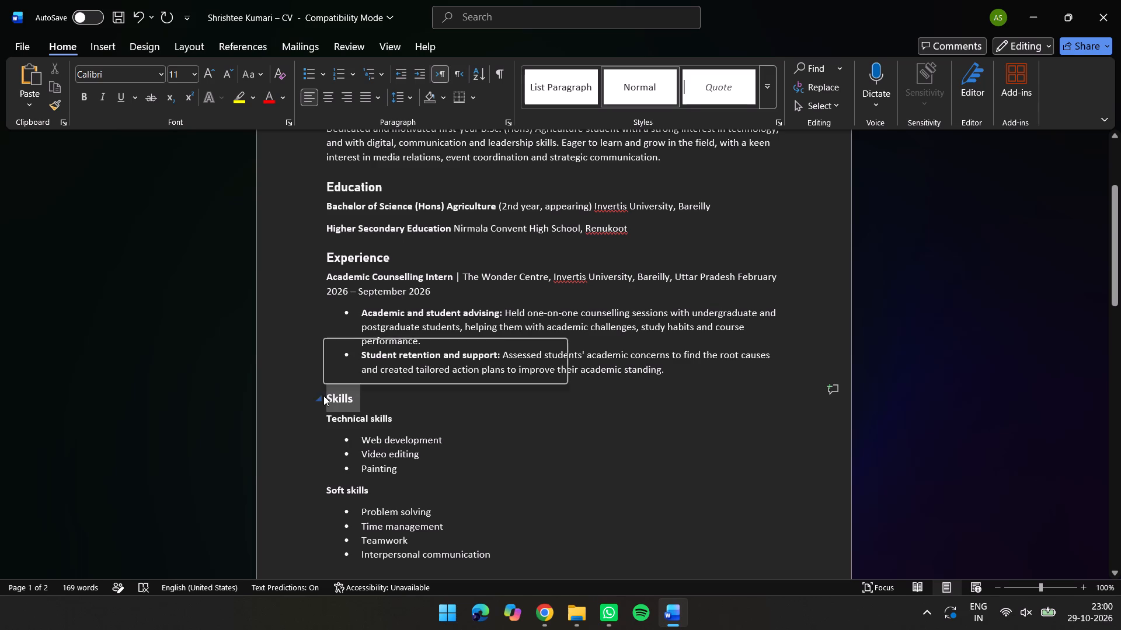
left_click(405, 347)
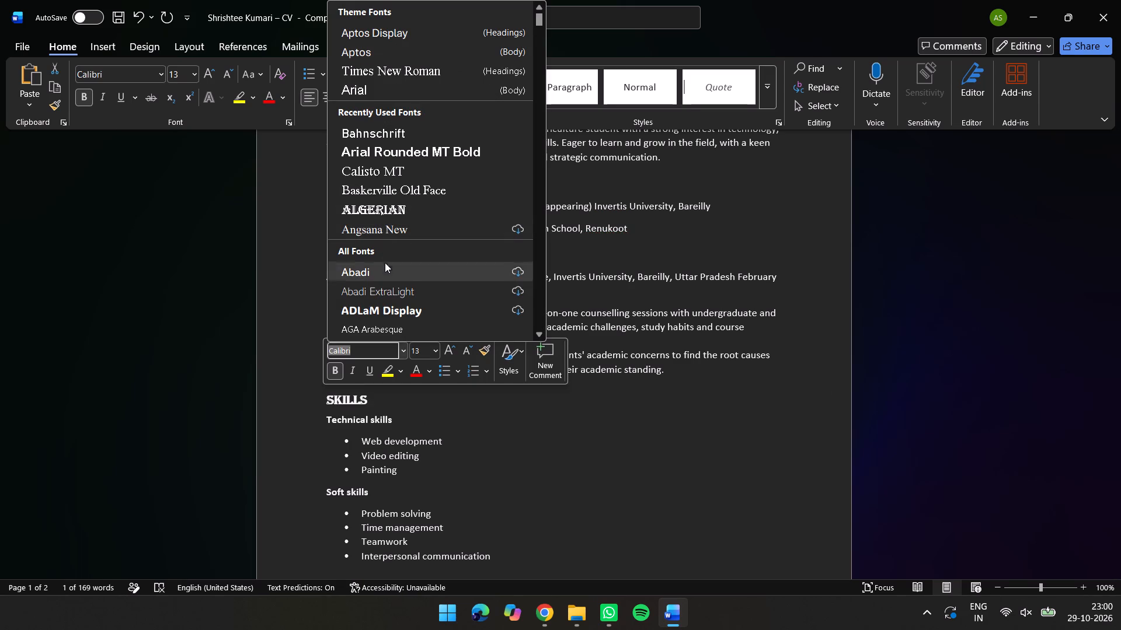
left_click(399, 134)
scroll(392, 288, "down", 1)
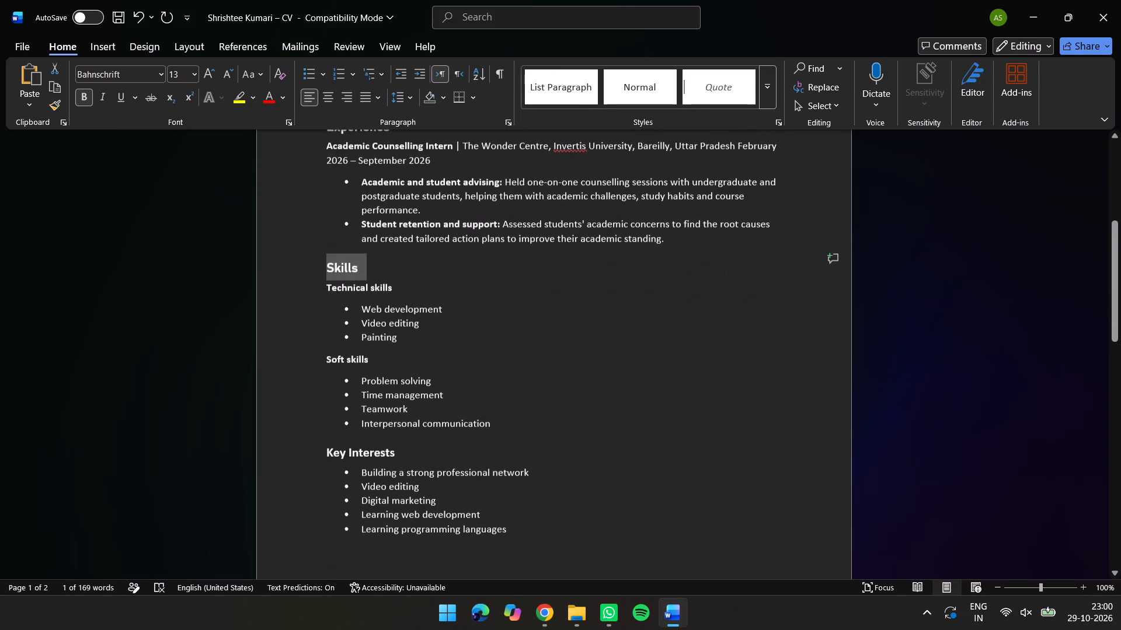
left_click_drag(379, 361, 332, 356)
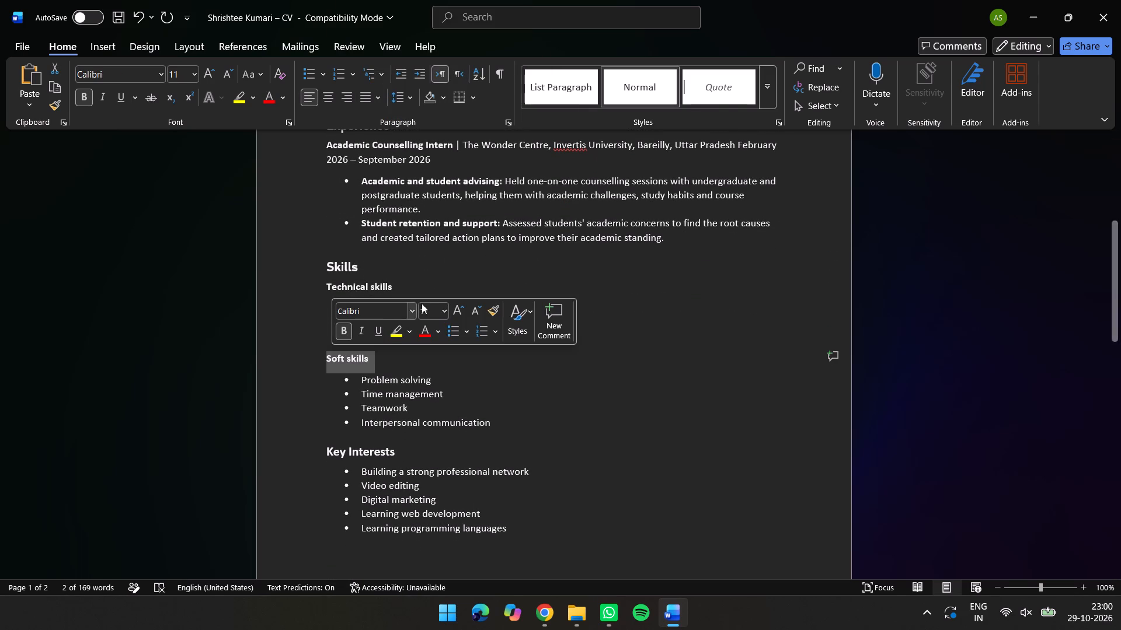
left_click(409, 313)
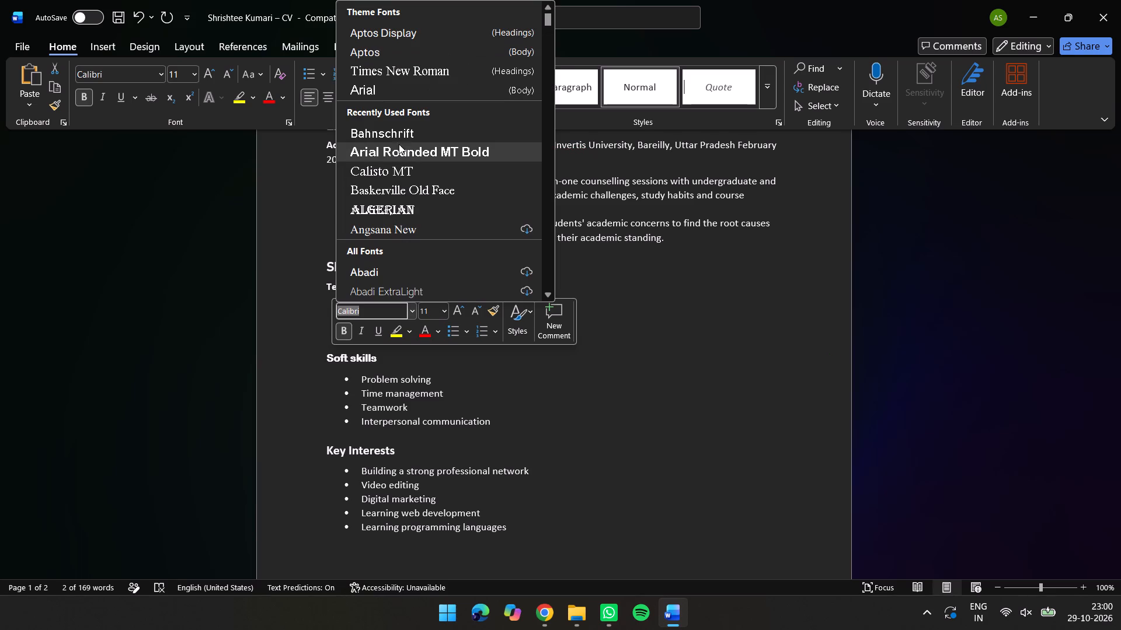
left_click(399, 142)
scroll(393, 373, "down", 1)
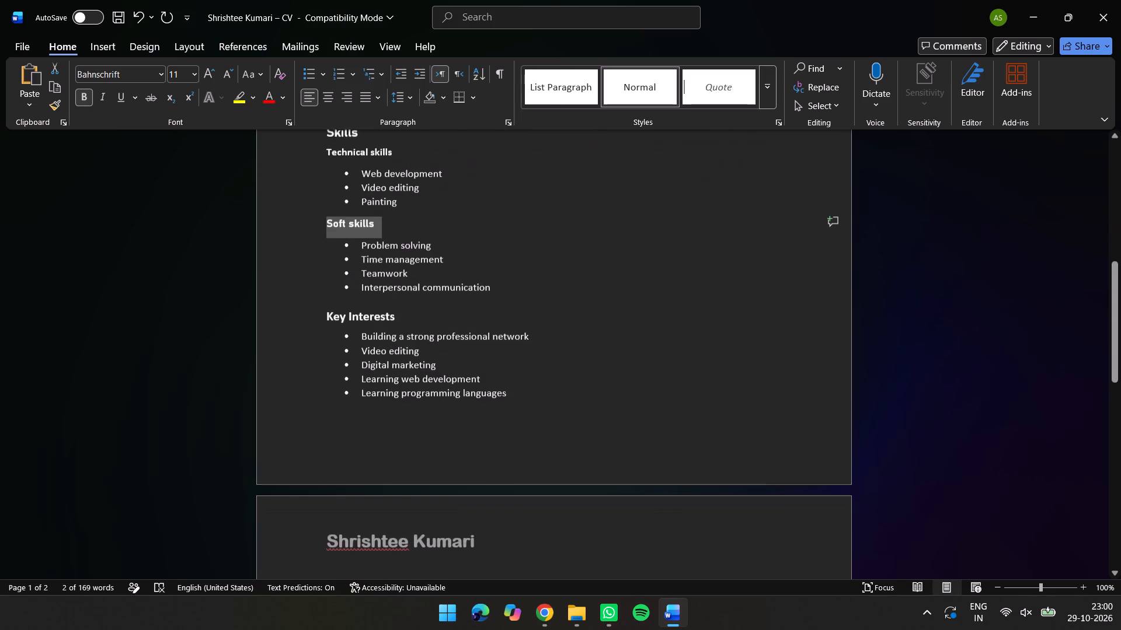
left_click_drag(396, 306, 325, 297)
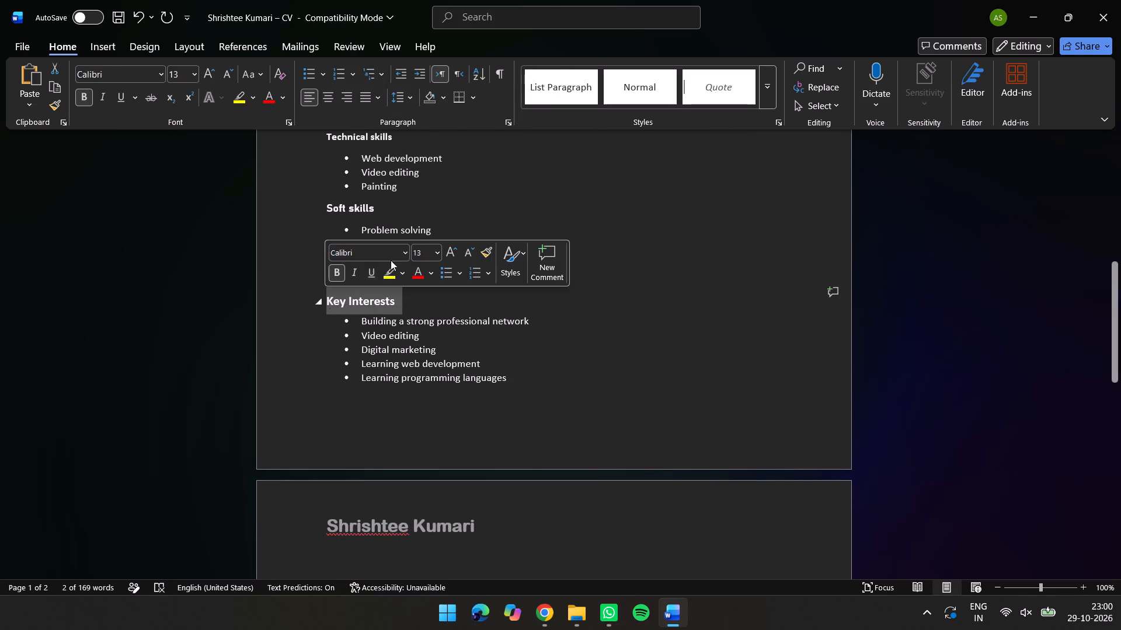
left_click(404, 246)
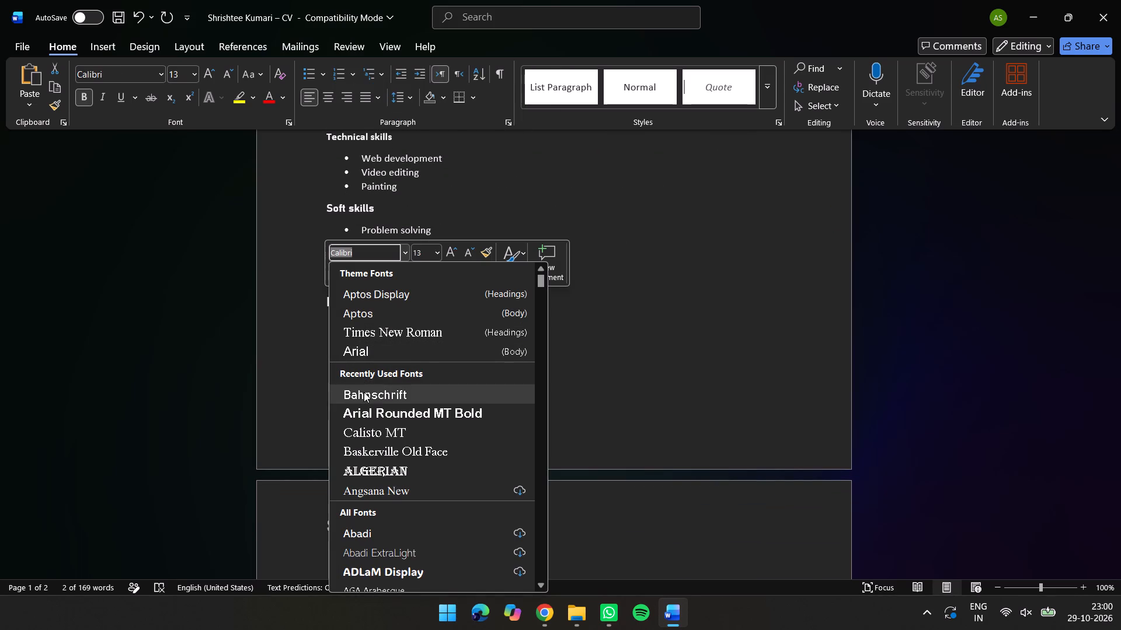
left_click(363, 392)
left_click(163, 340)
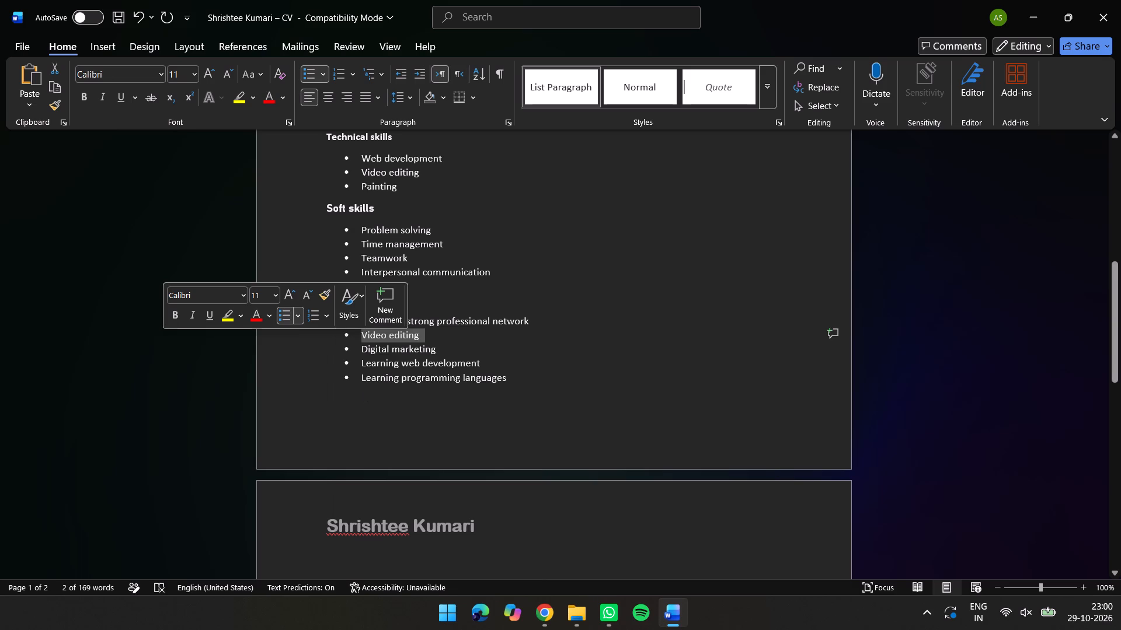
left_click(206, 386)
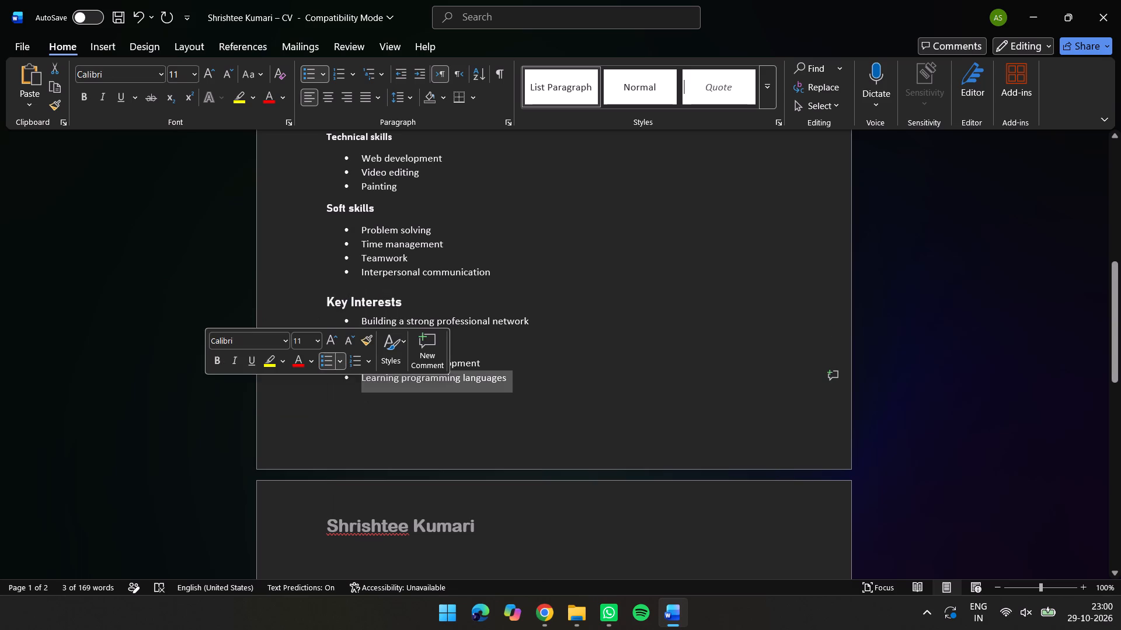